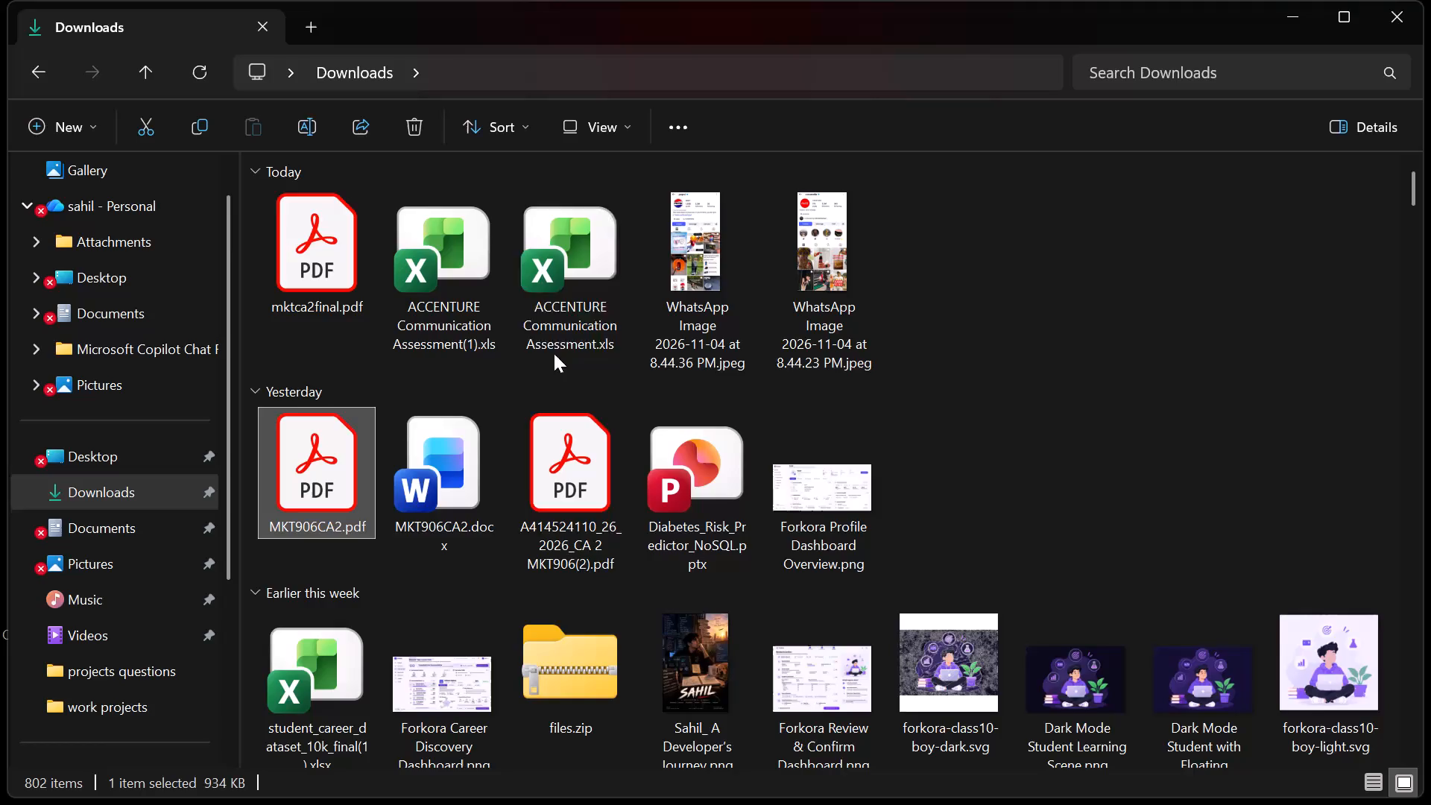
# Open the Word document MKT906CA2.docx from the Downloads folder.
pyautogui.doubleClick(431, 466)
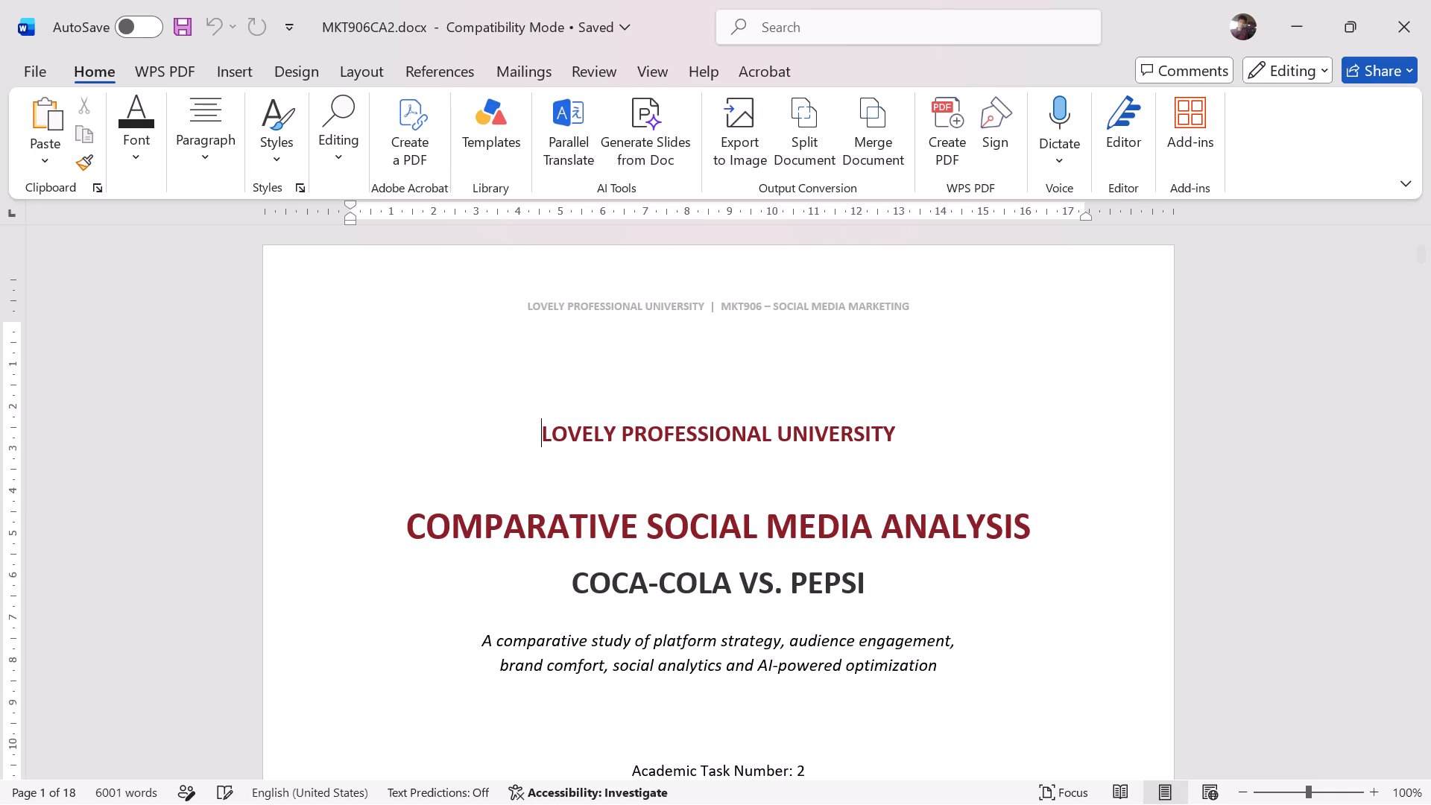
# Review the Coca-Cola vs. Pepsi report from the title page through section 3.3, Justification for Competitor Selection.
pyautogui.scroll(-1, 538, 546)
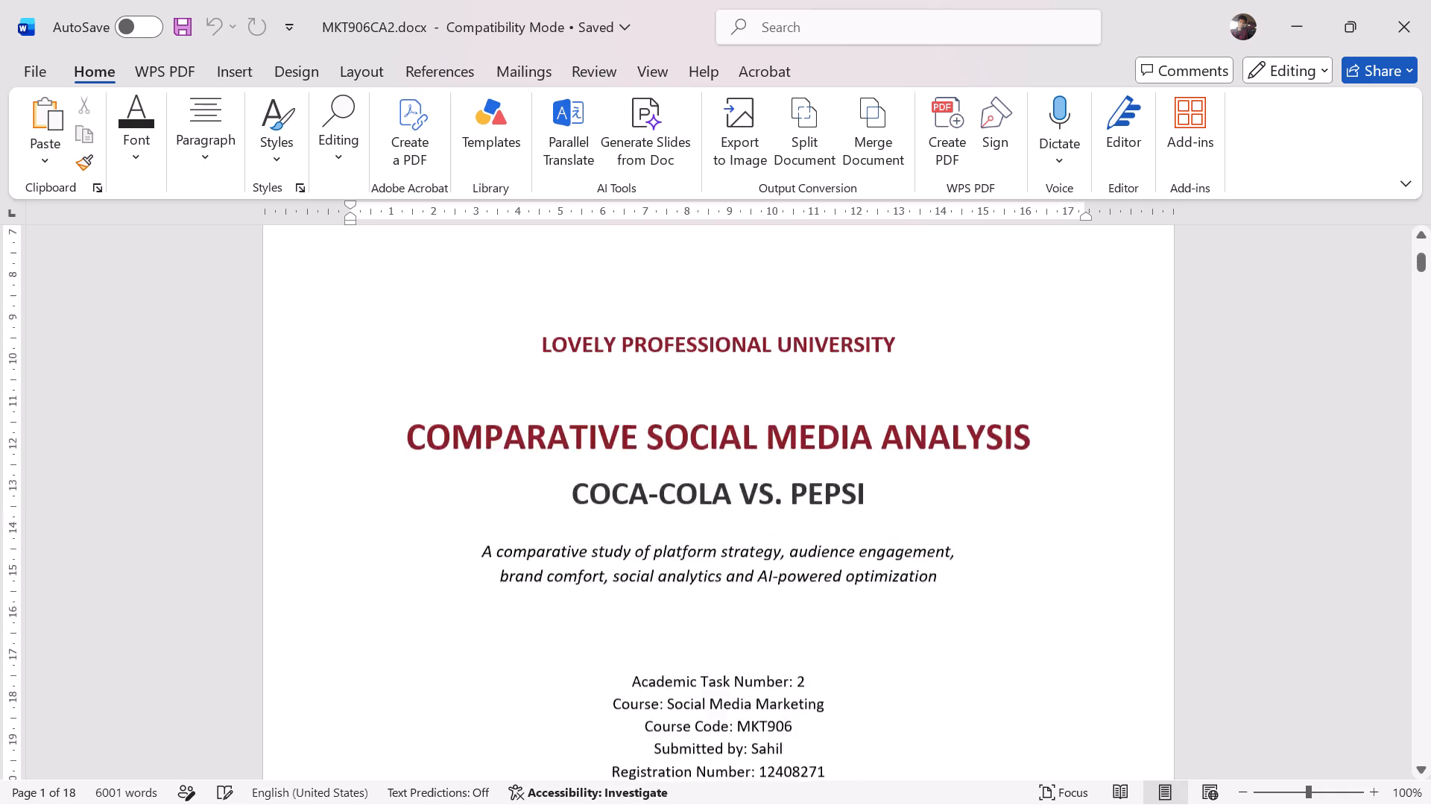
pyautogui.scroll(-6, 538, 546)
pyautogui.scroll(-2, 524, 462)
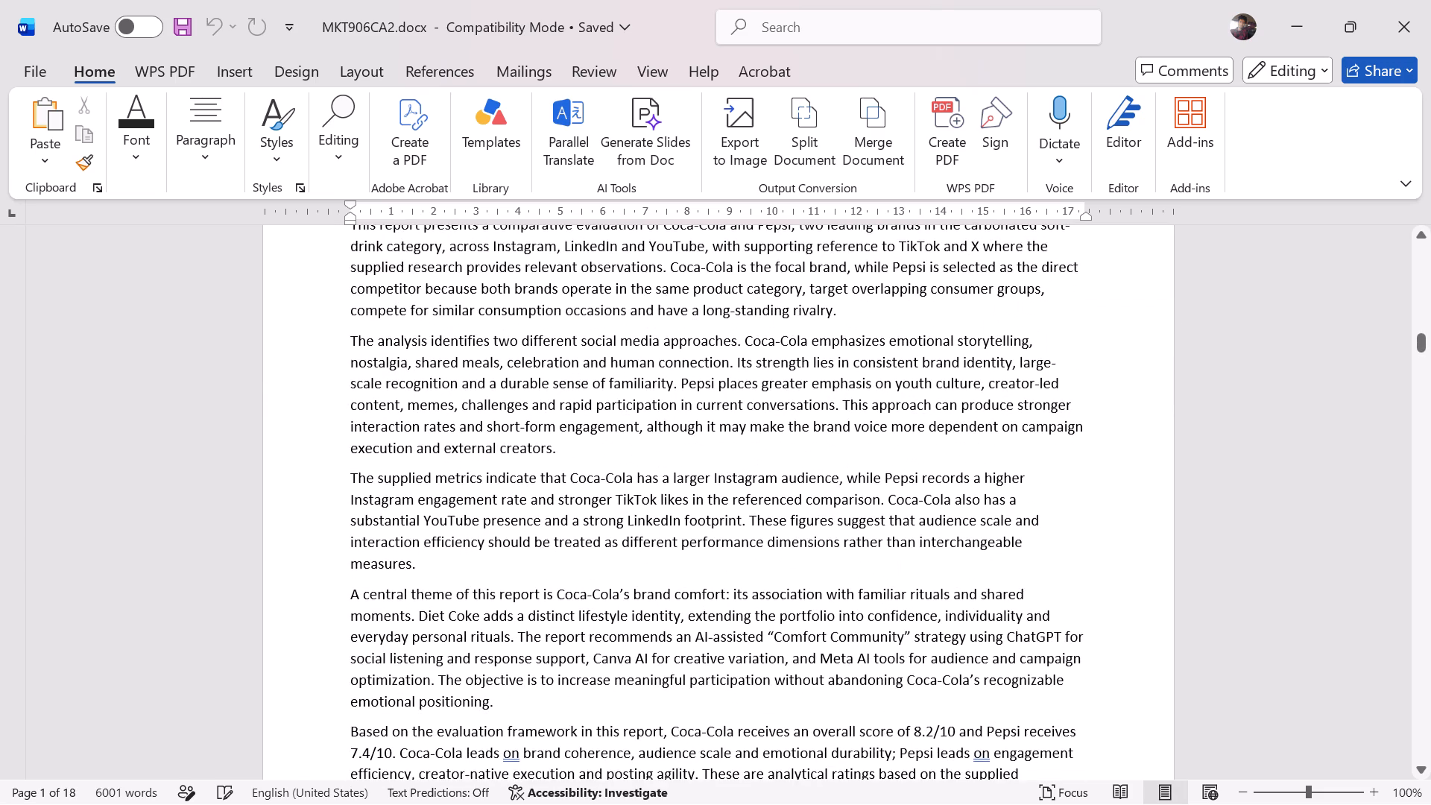
pyautogui.scroll(-3, 524, 462)
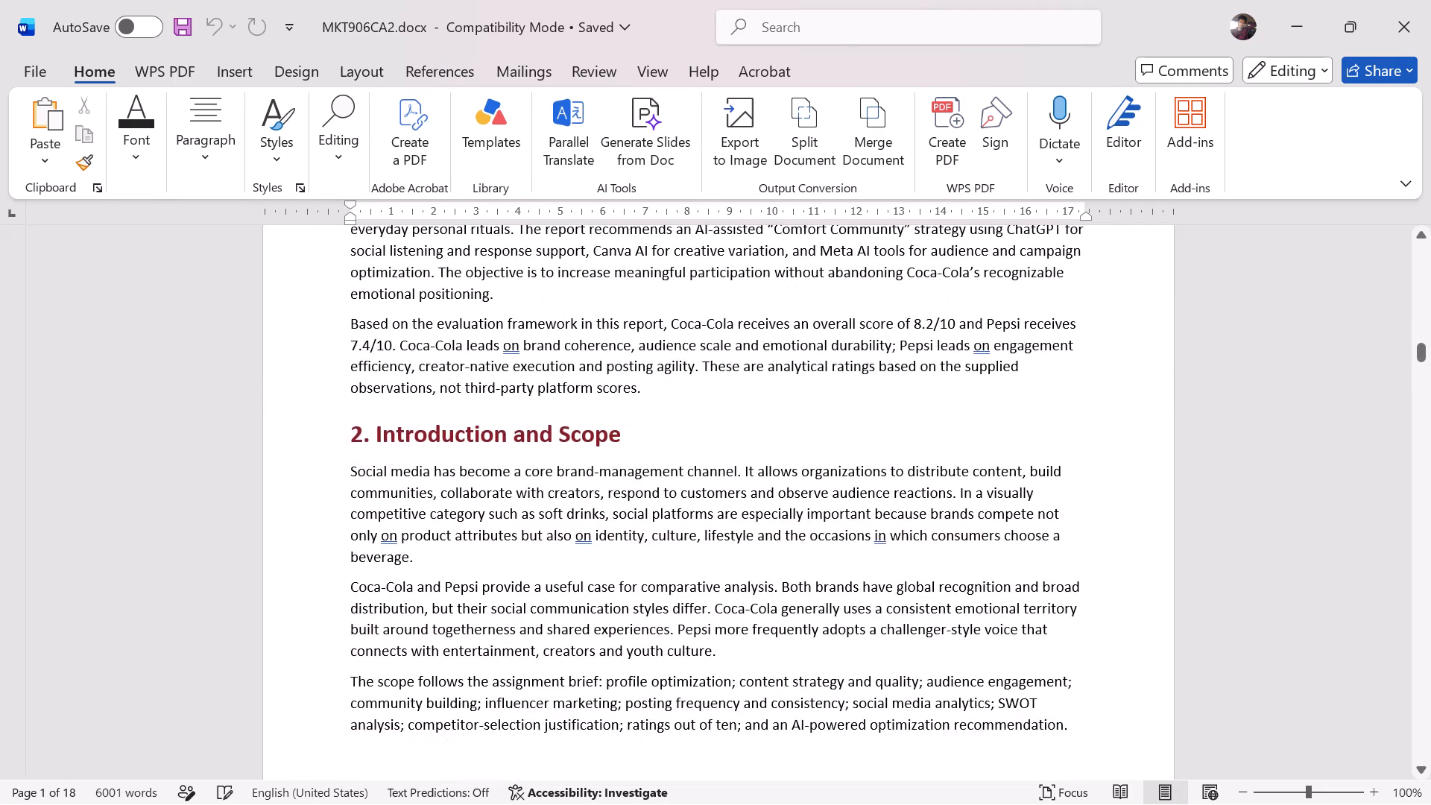
pyautogui.scroll(-4, 524, 462)
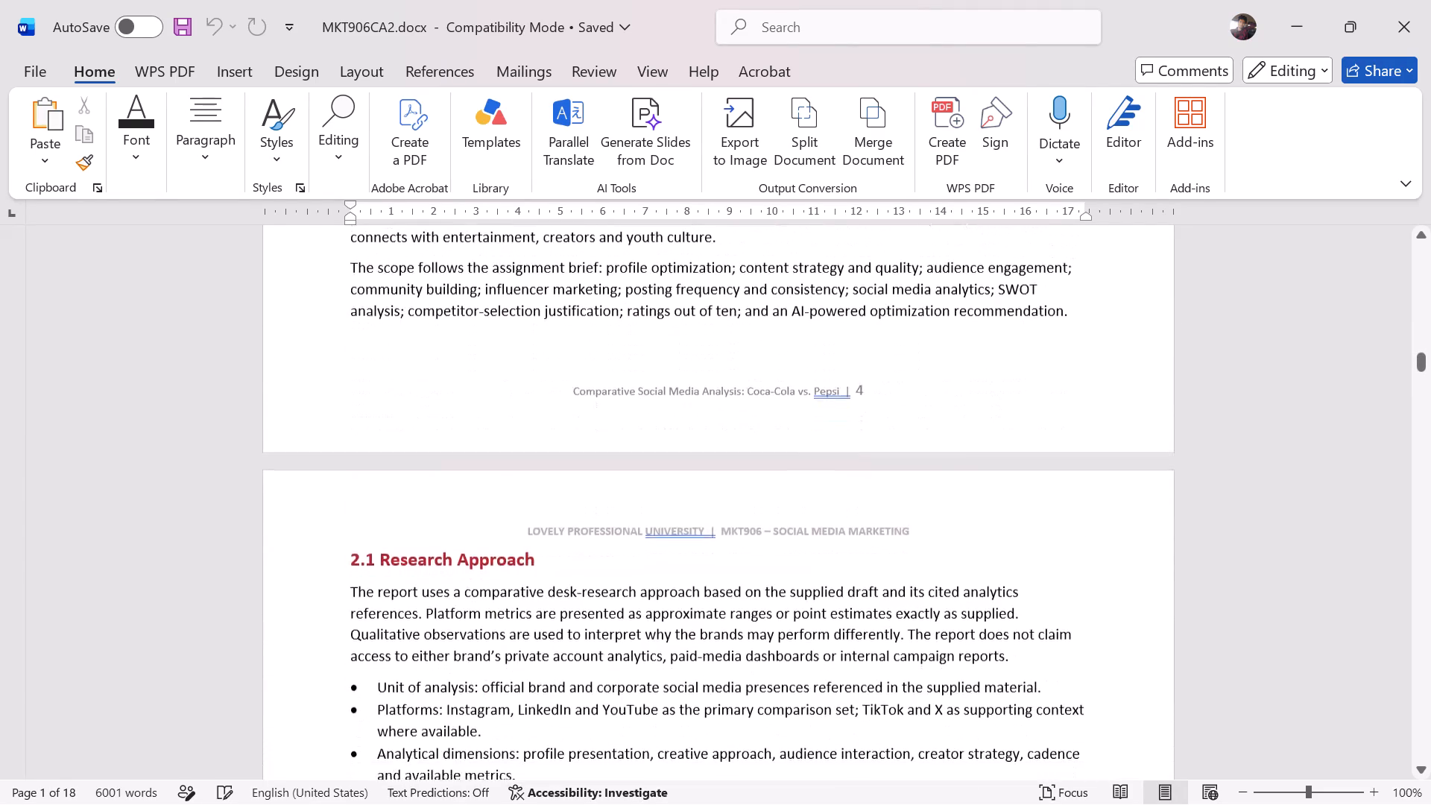
pyautogui.scroll(-4, 524, 462)
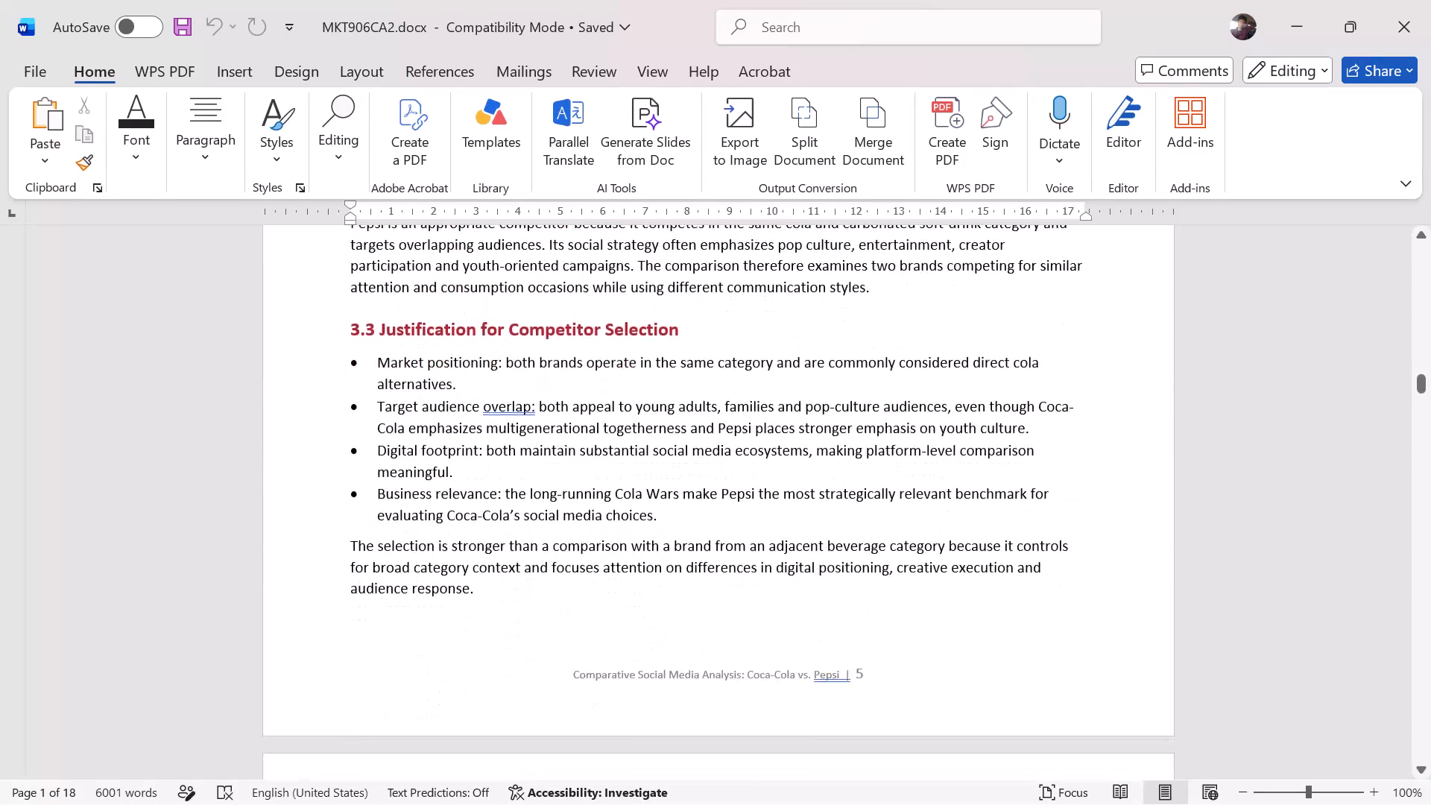
# Examine section 4.1 Profile Optimization, including its evaluation table and assessment, and the start of section 4.2.
pyautogui.scroll(-5, 524, 462)
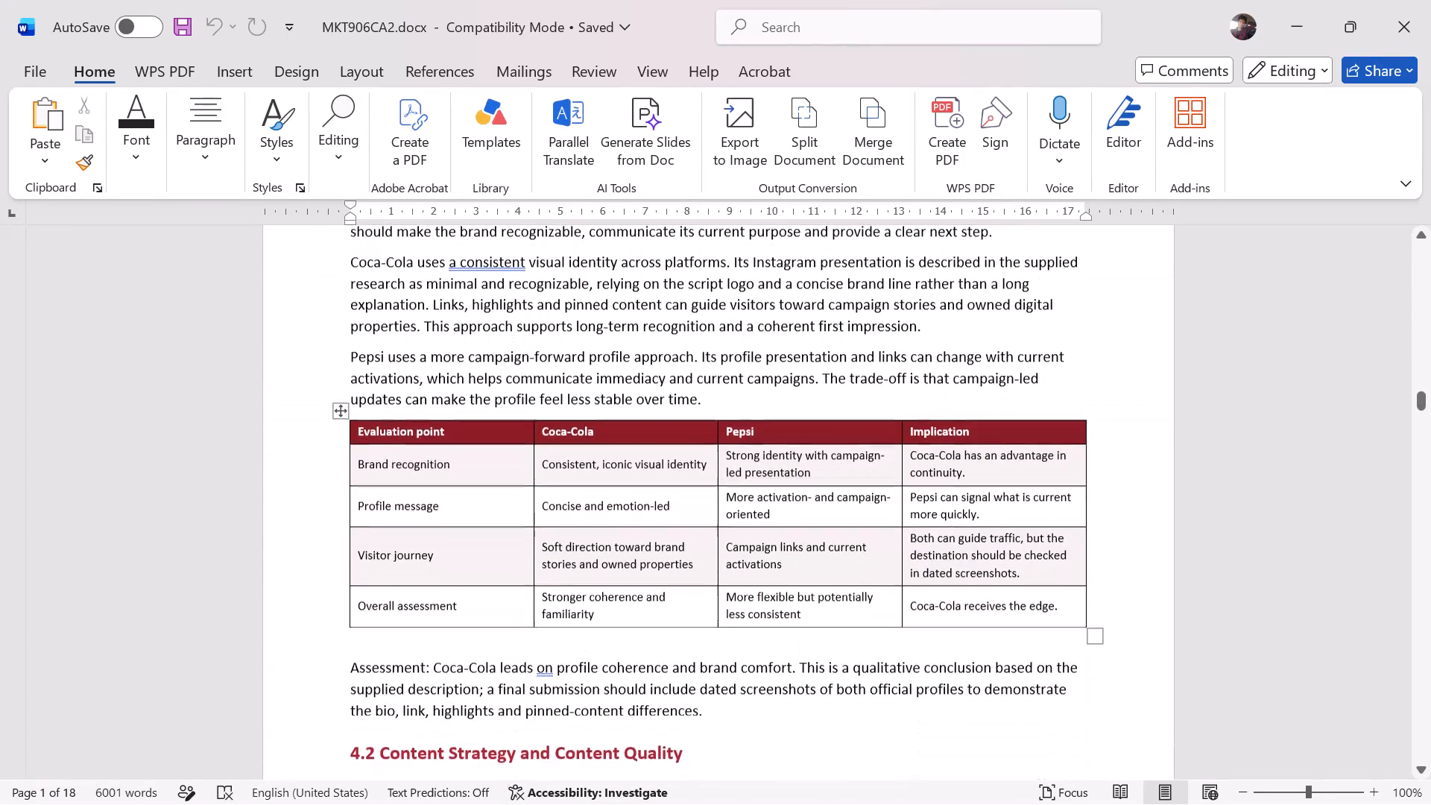
pyautogui.scroll(-1, 522, 459)
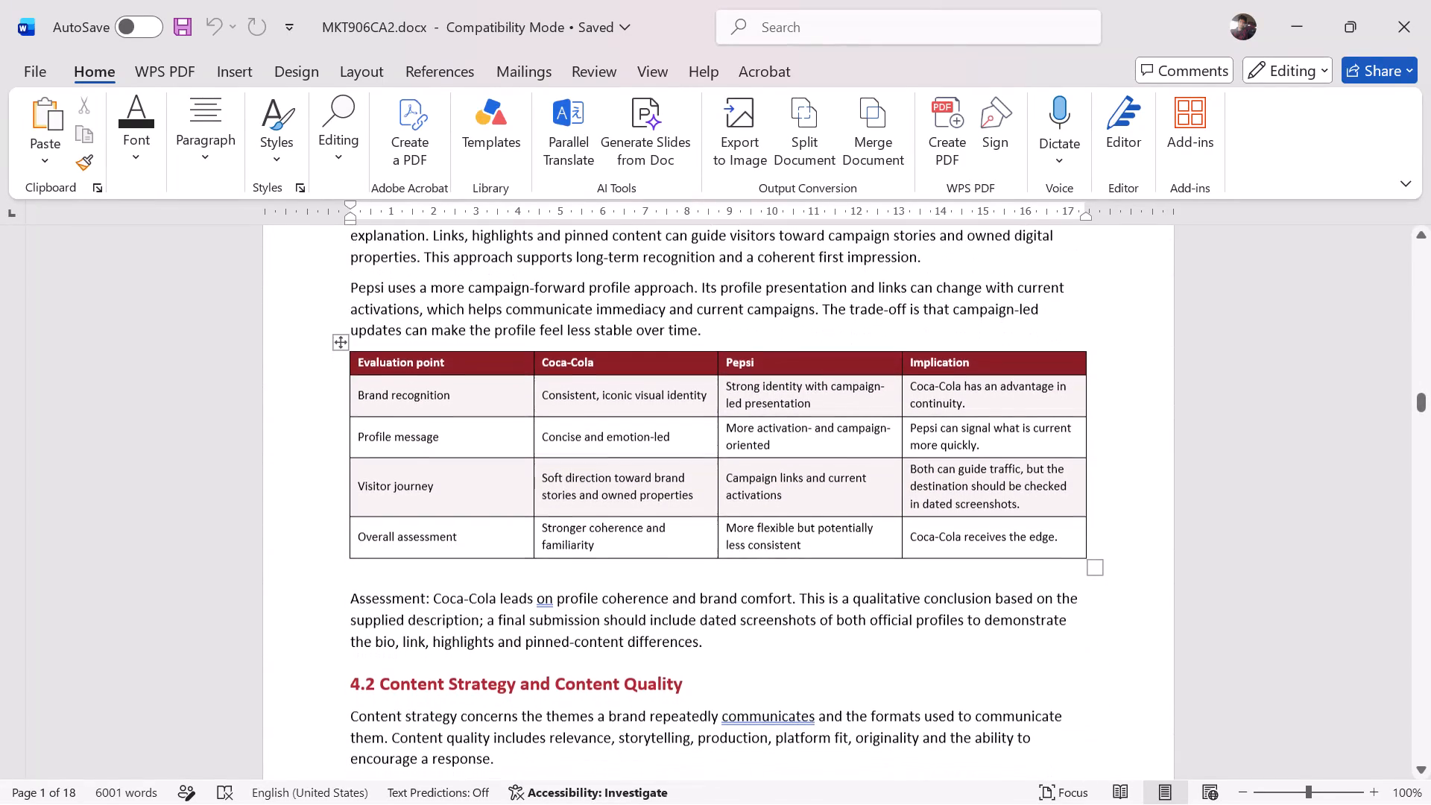
pyautogui.scroll(-2, 522, 459)
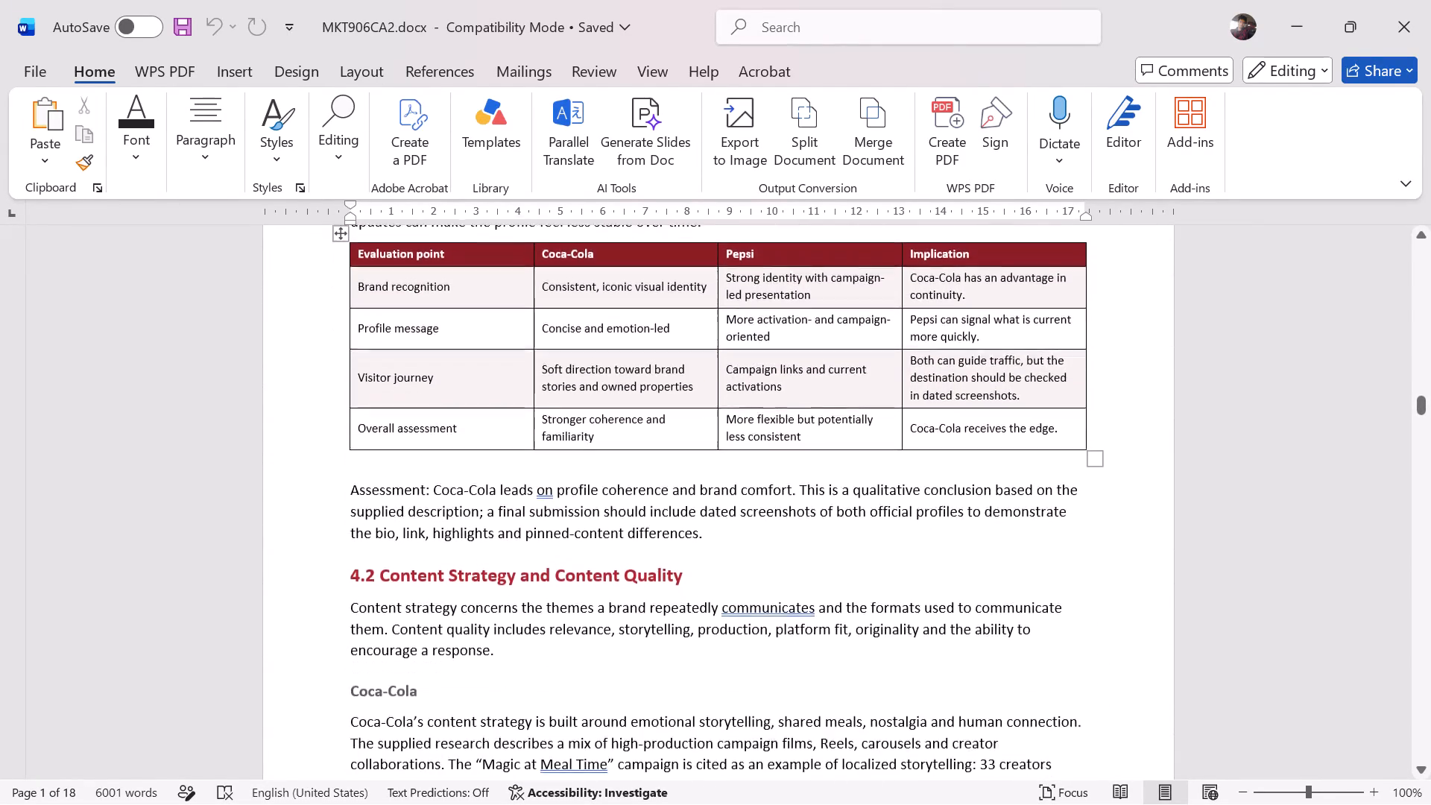
pyautogui.scroll(-3, 522, 459)
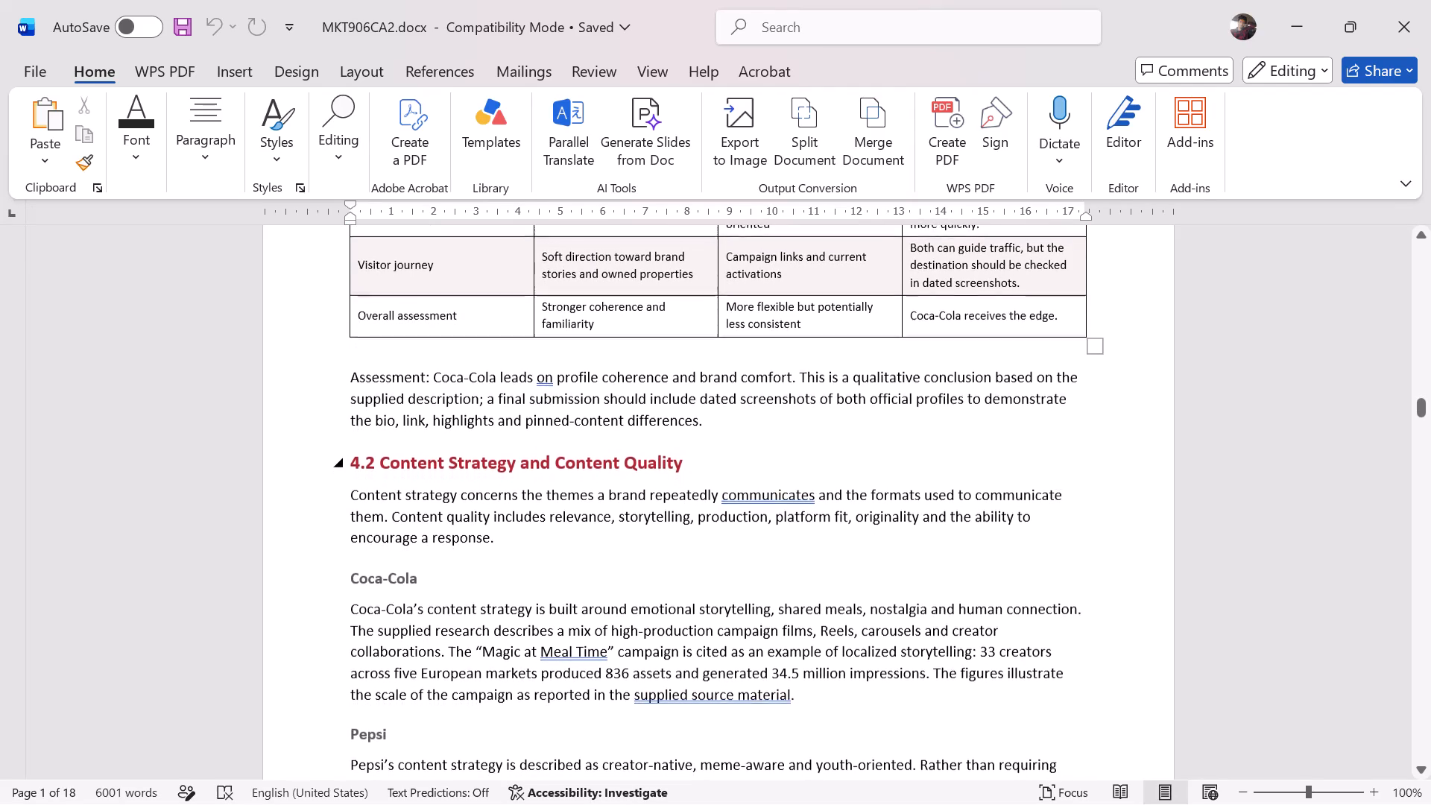
pyautogui.scroll(-2, 522, 459)
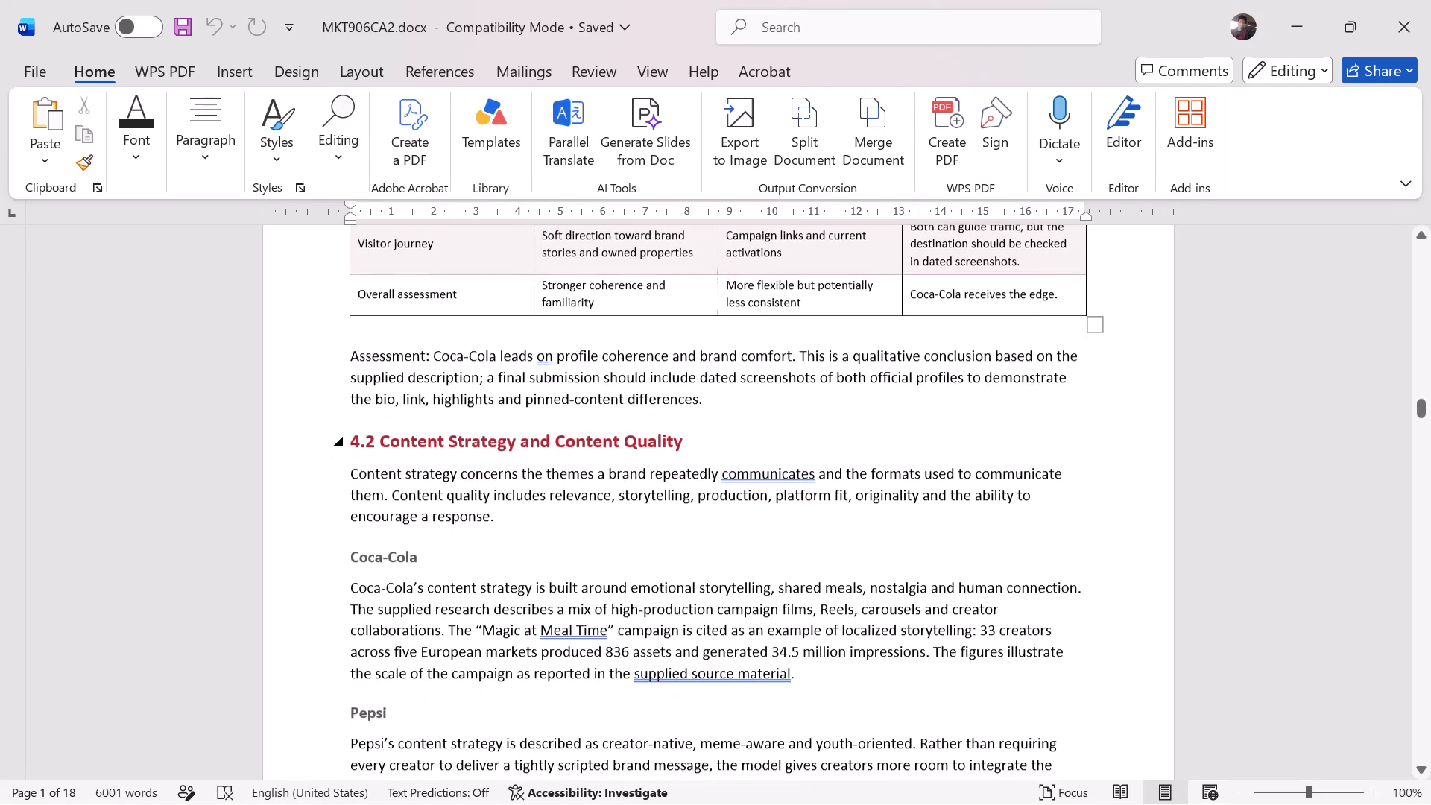
pyautogui.scroll(-1, 522, 459)
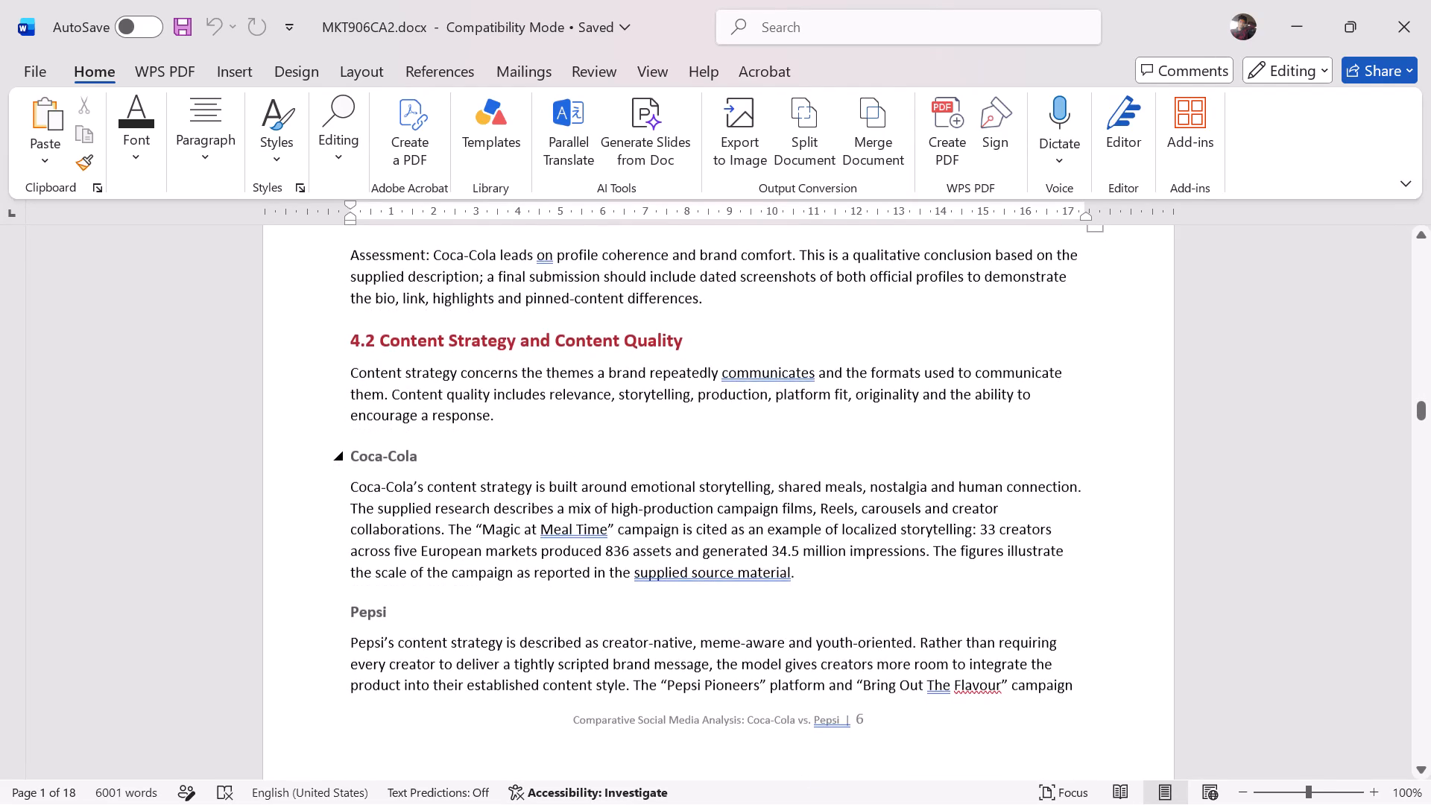
pyautogui.scroll(2, 522, 459)
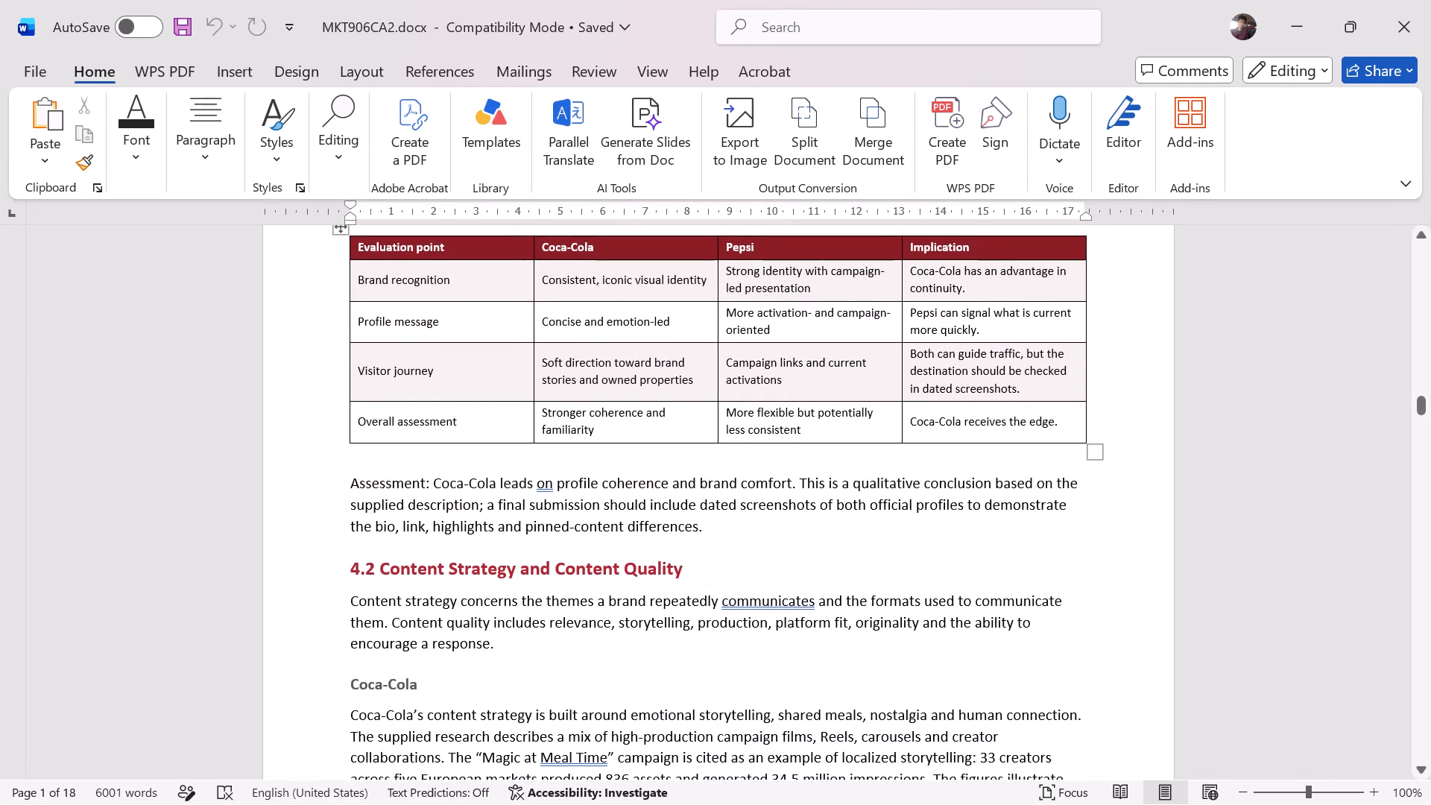
pyautogui.scroll(3, 522, 459)
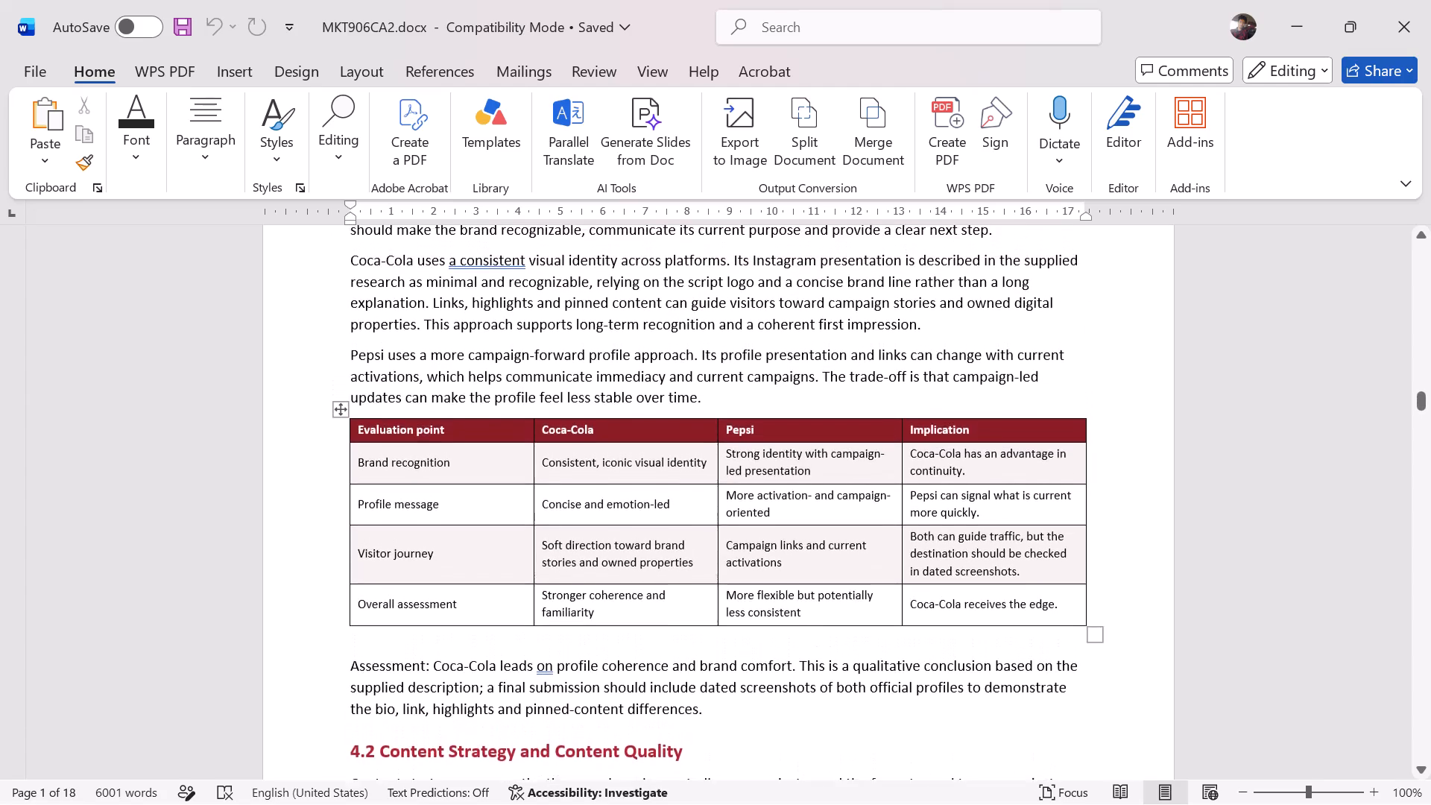
pyautogui.scroll(1, 522, 459)
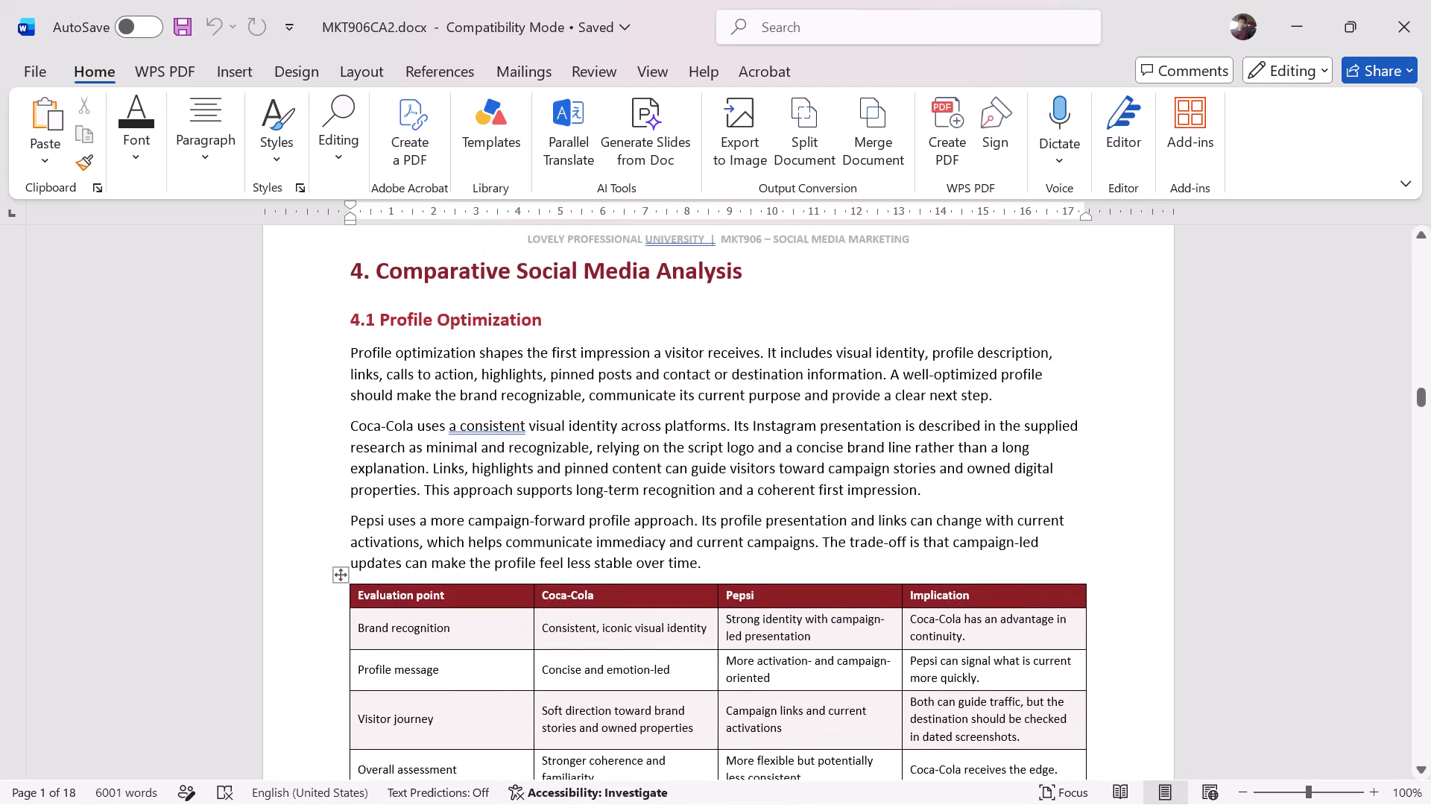
# Look through sections 4.2 to 4.6.1 and examine the metrics table under Social Media Analytics and Platform Data.
pyautogui.scroll(-3, 522, 459)
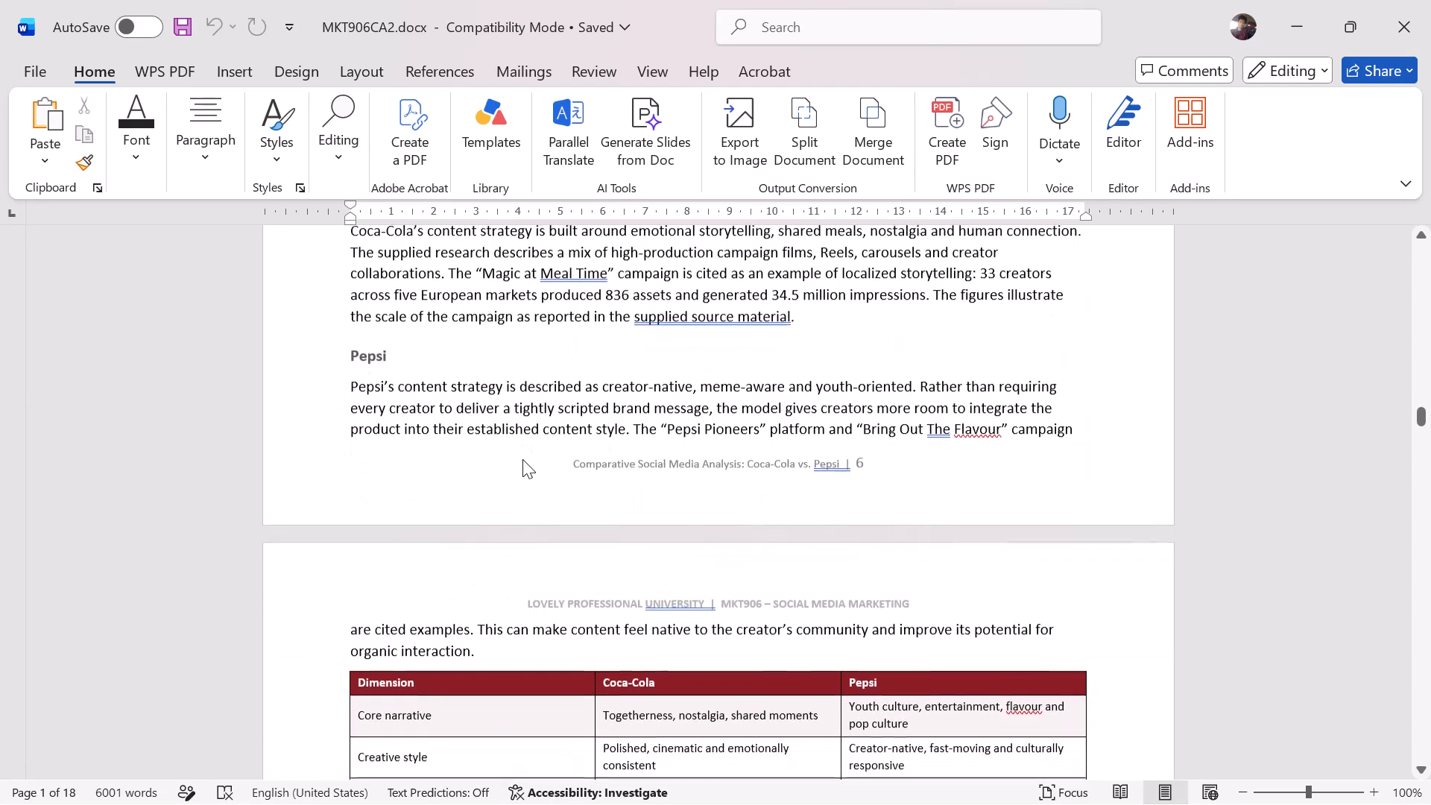
pyautogui.scroll(-5, 522, 459)
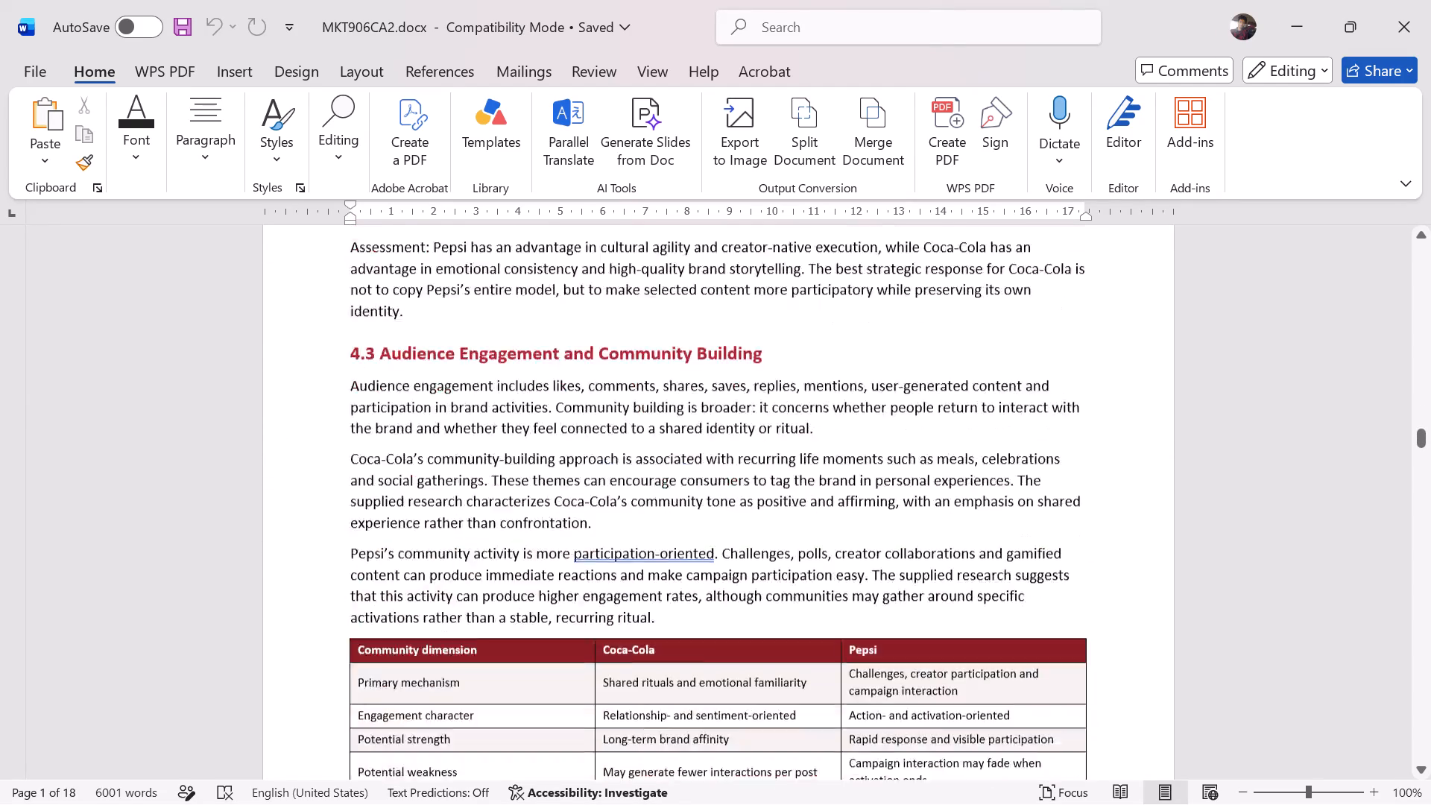
pyautogui.scroll(-2, 522, 459)
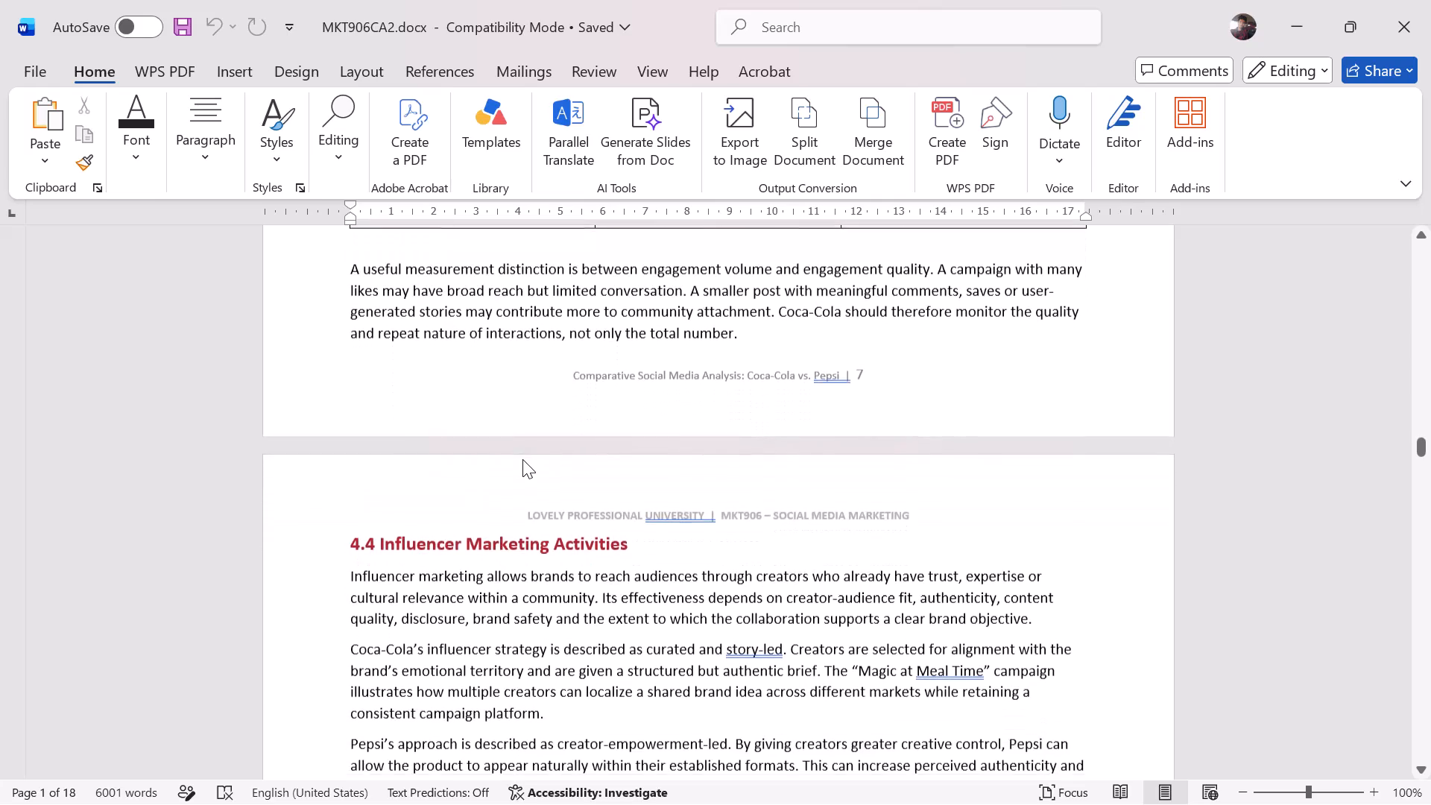
pyautogui.scroll(-3, 522, 459)
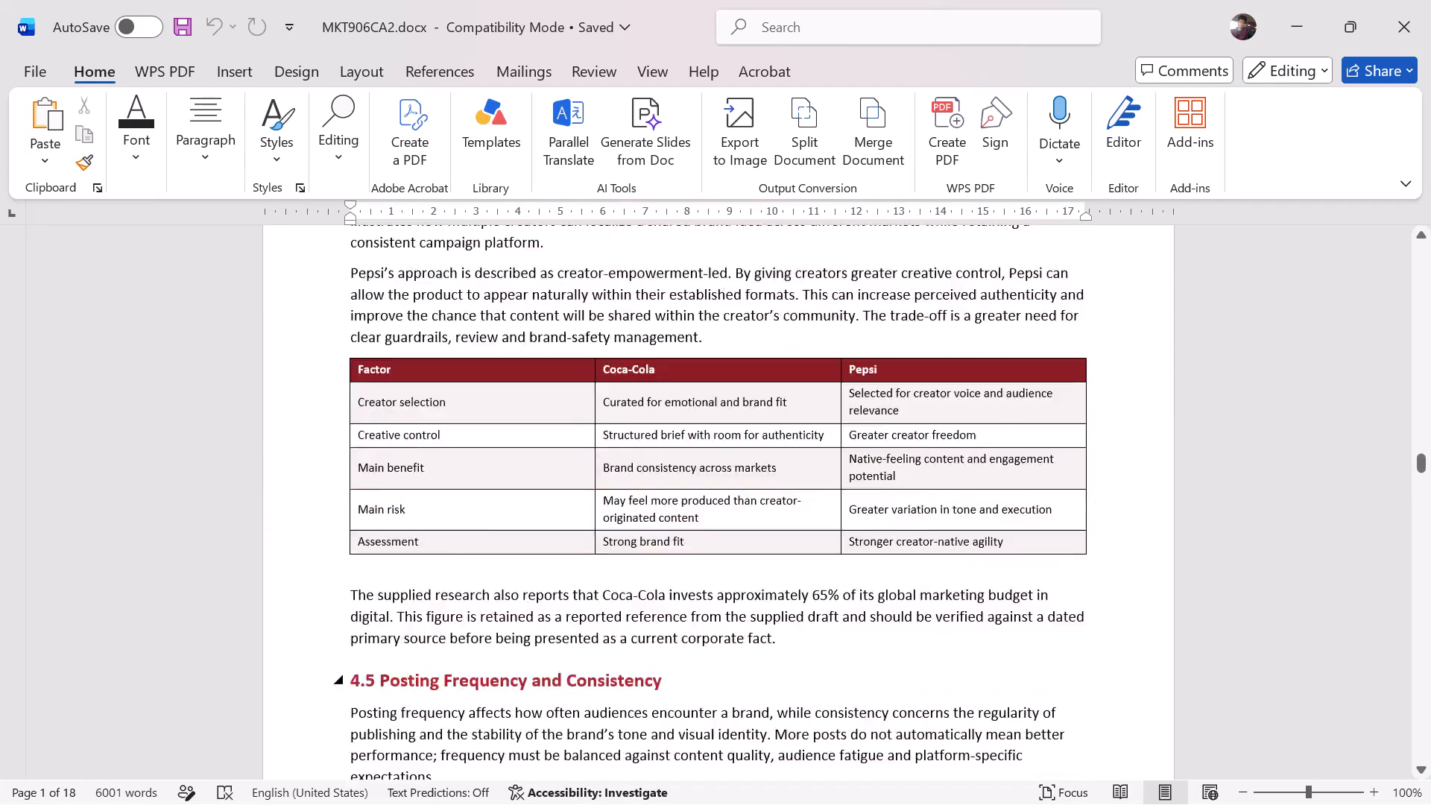
pyautogui.scroll(-4, 522, 459)
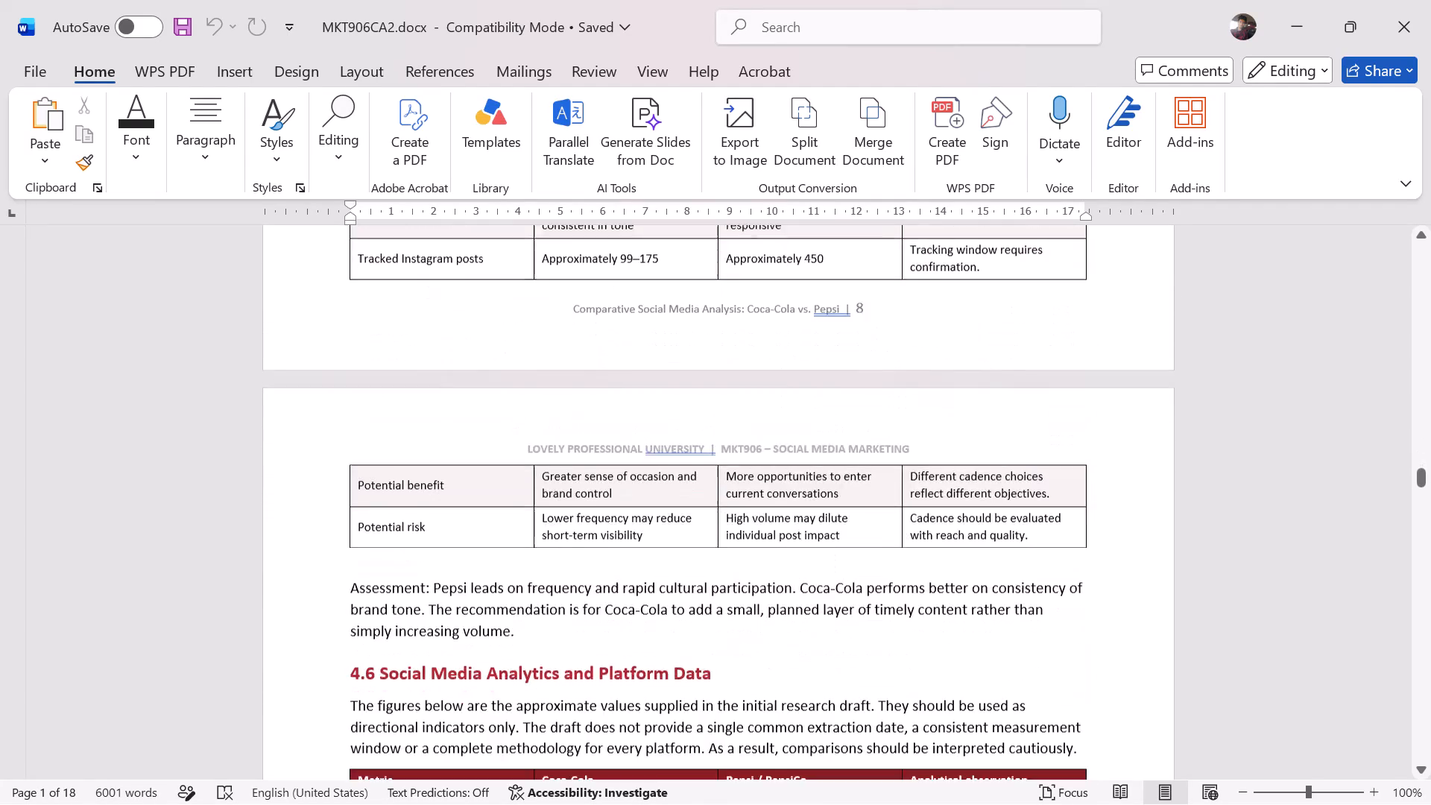
pyautogui.scroll(-1, 522, 459)
pyautogui.hscroll(2, 522, 459)
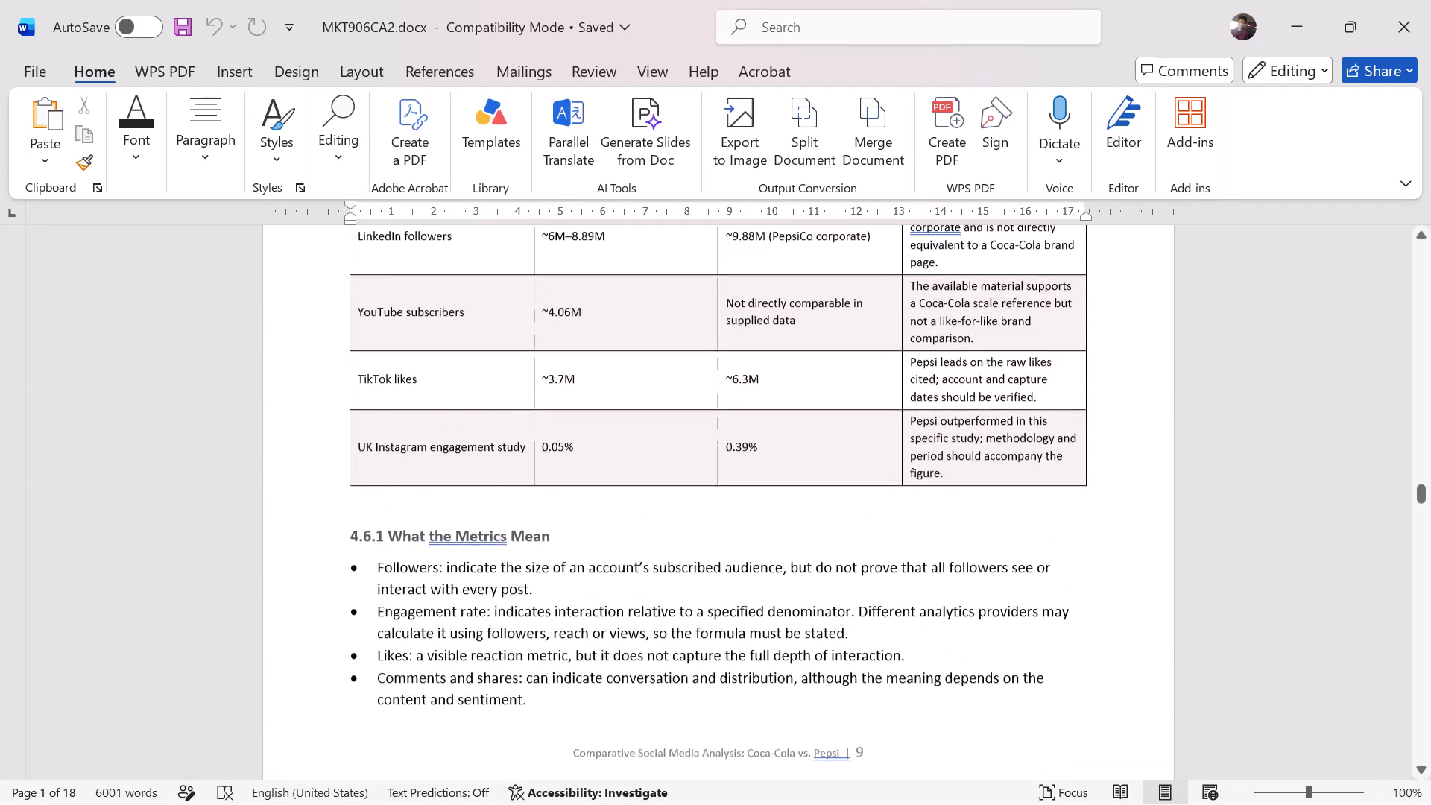
pyautogui.hscroll(1, 522, 459)
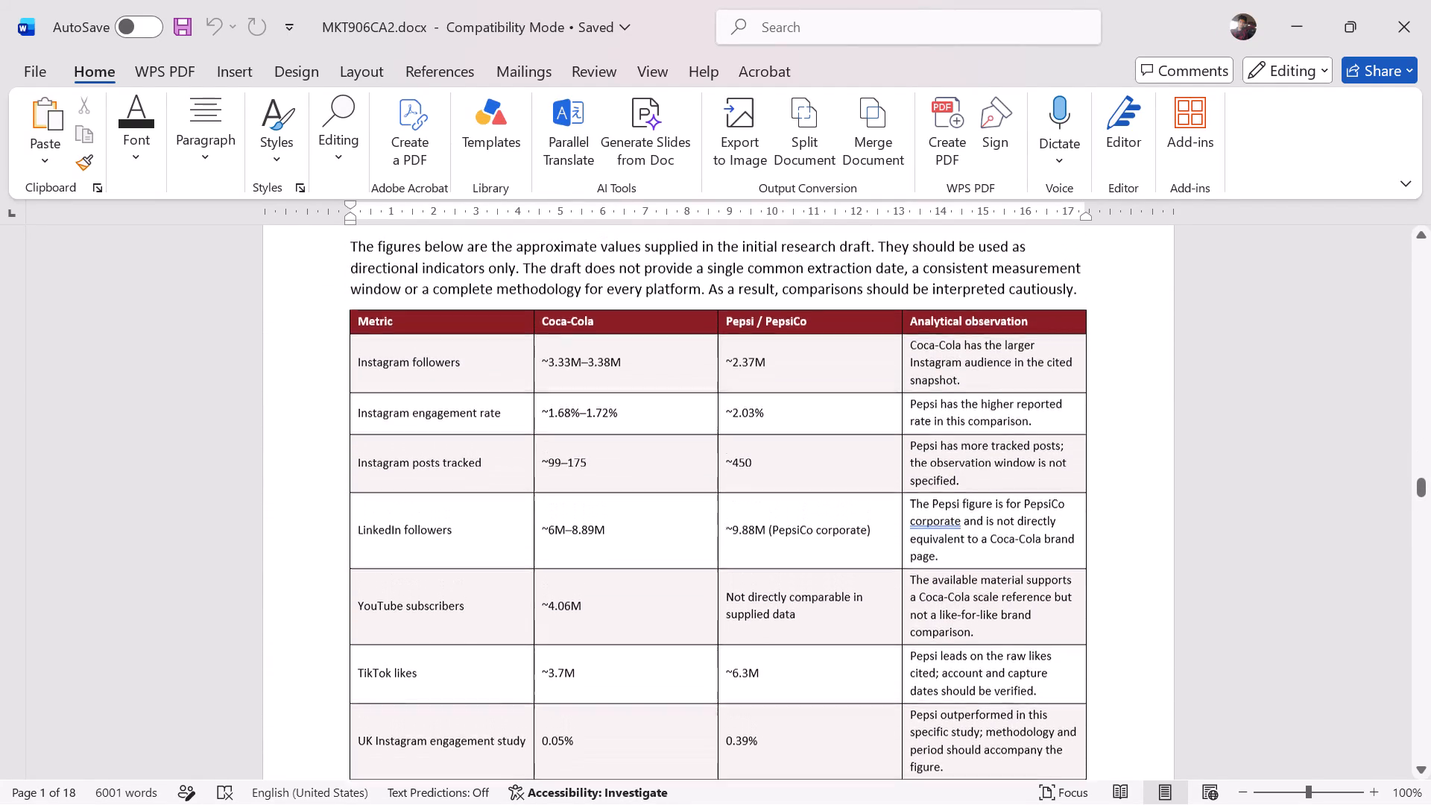
pyautogui.hscroll(2, 522, 459)
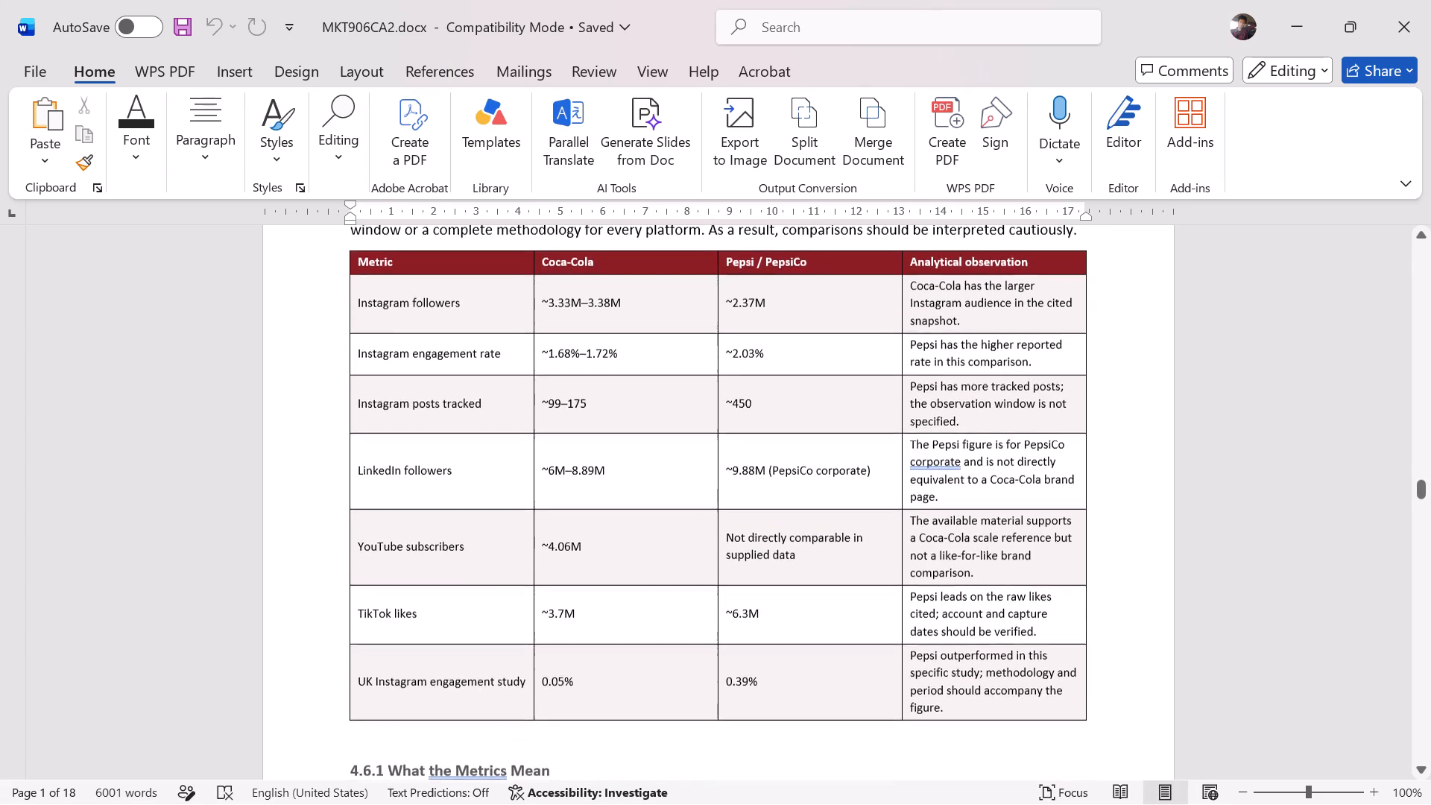
# Insert the picture WhatsApp Image 2026-11-04 at 8.44.23 PM from Downloads between the social media metrics table and heading 4.6.1.
pyautogui.hscroll(2, 522, 459)
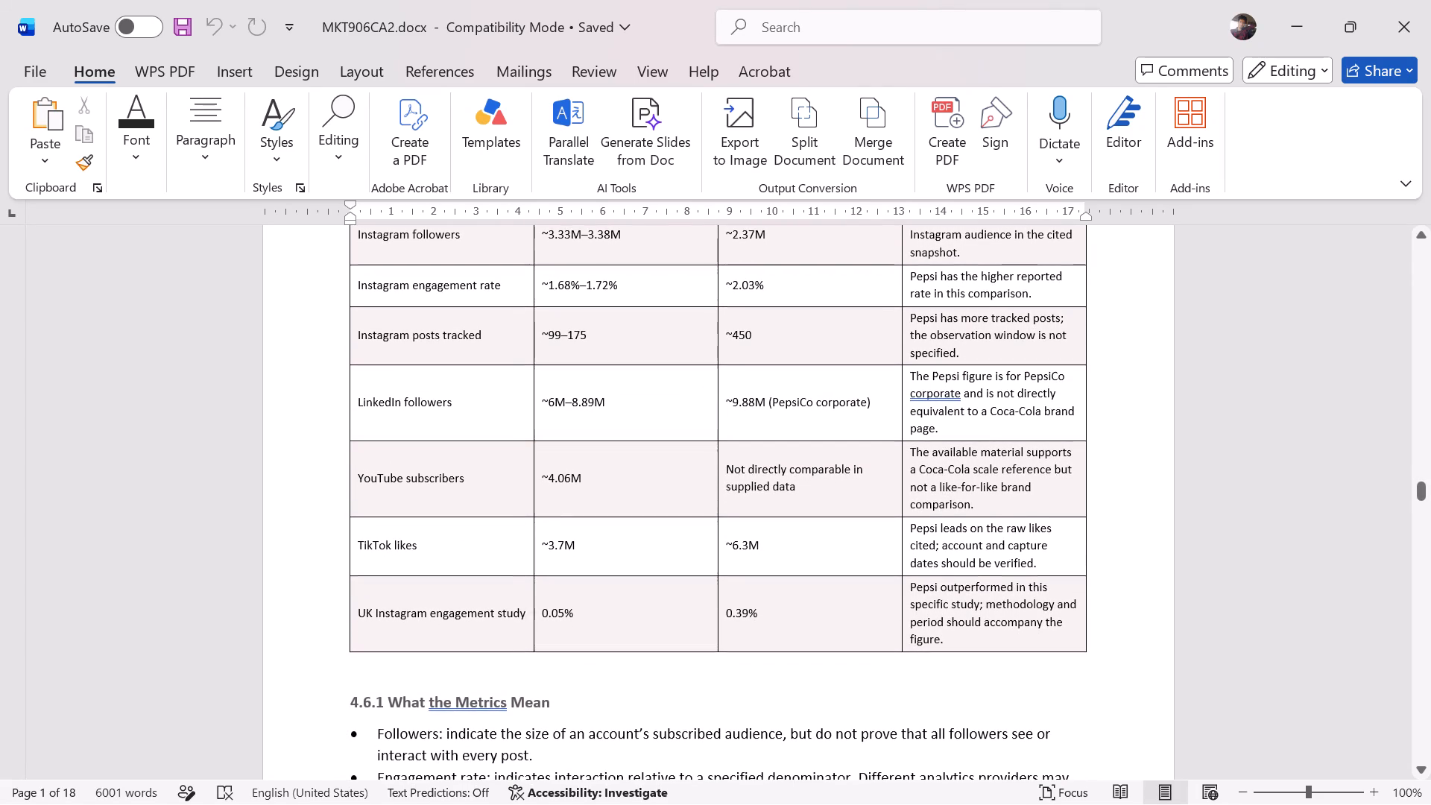
pyautogui.click(537, 663)
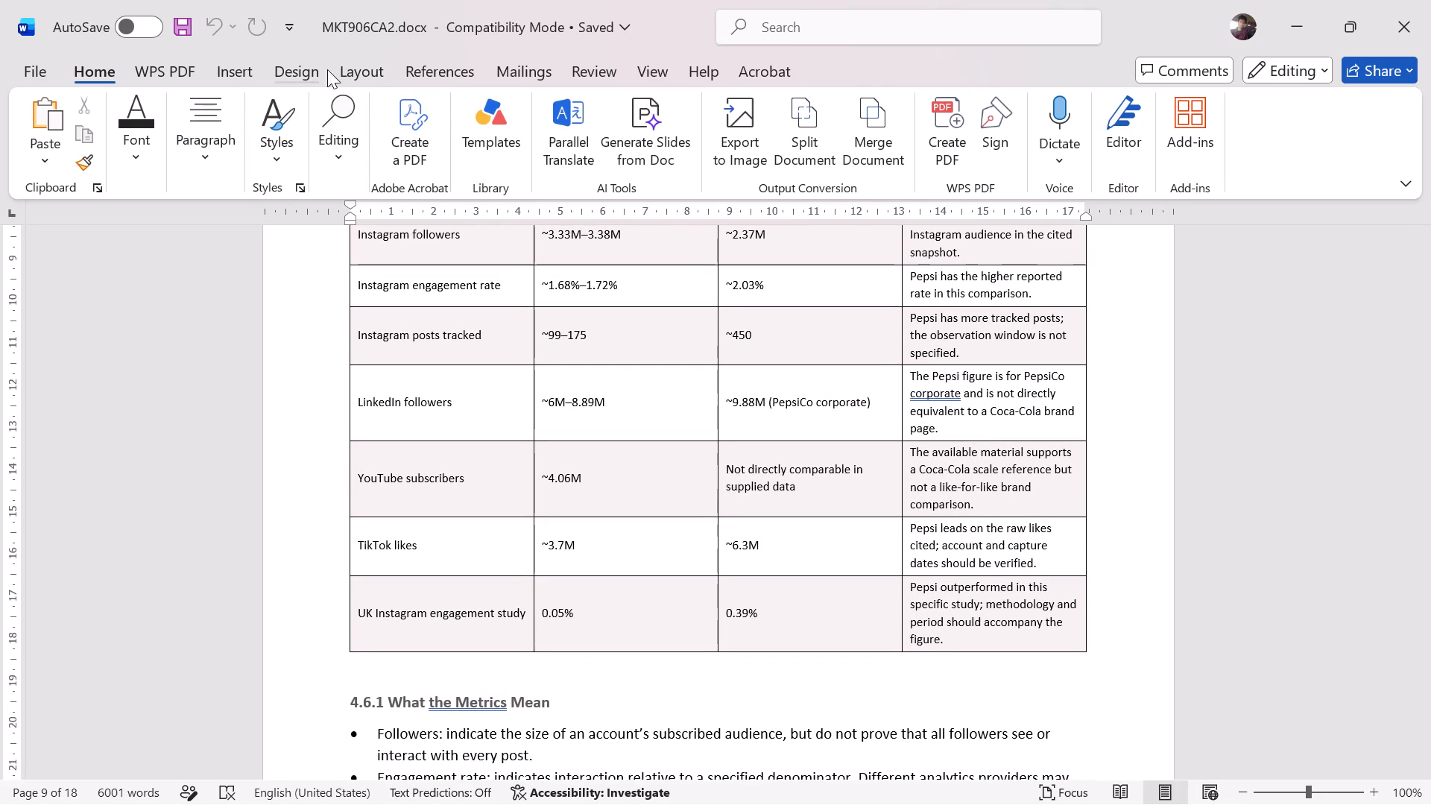
pyautogui.click(294, 76)
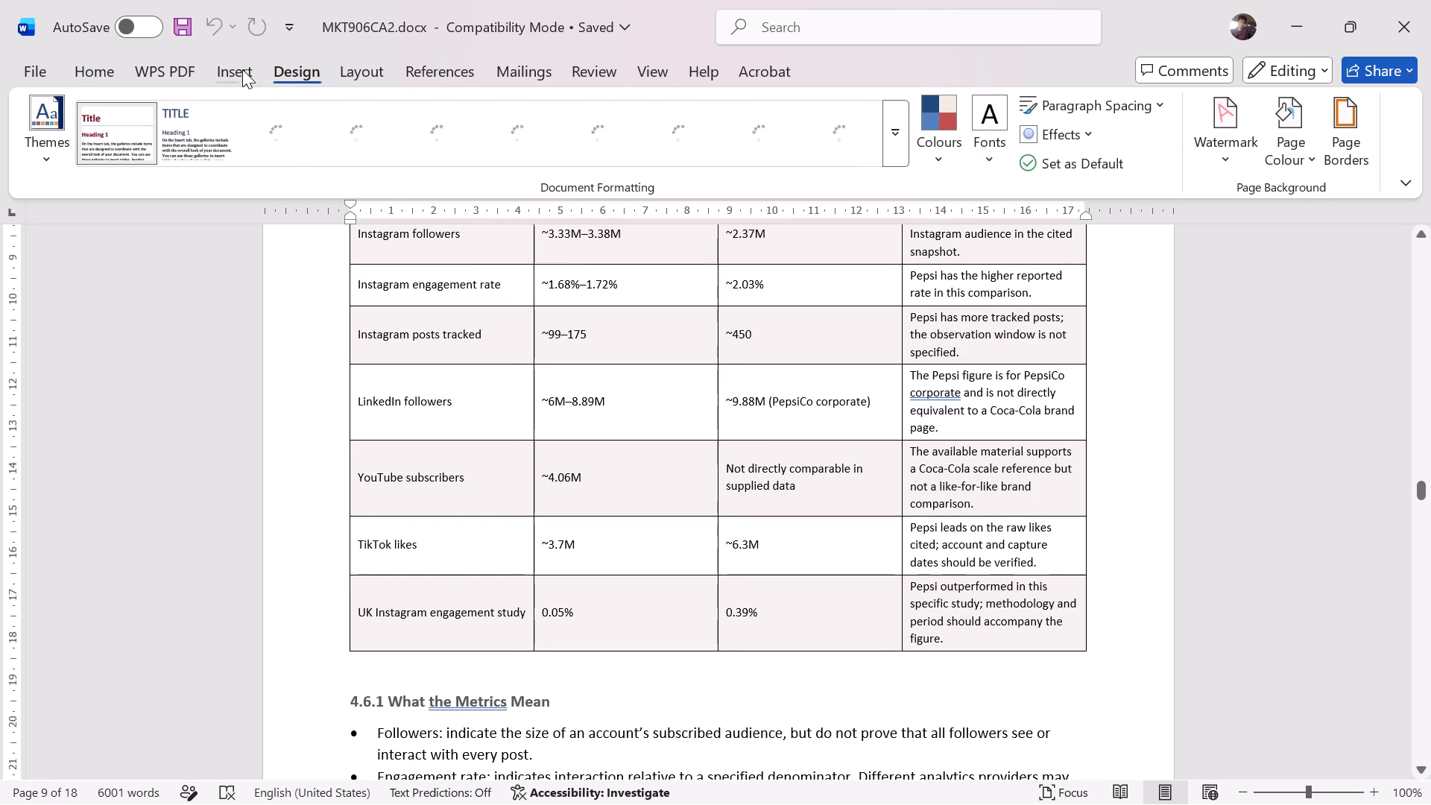
pyautogui.click(242, 69)
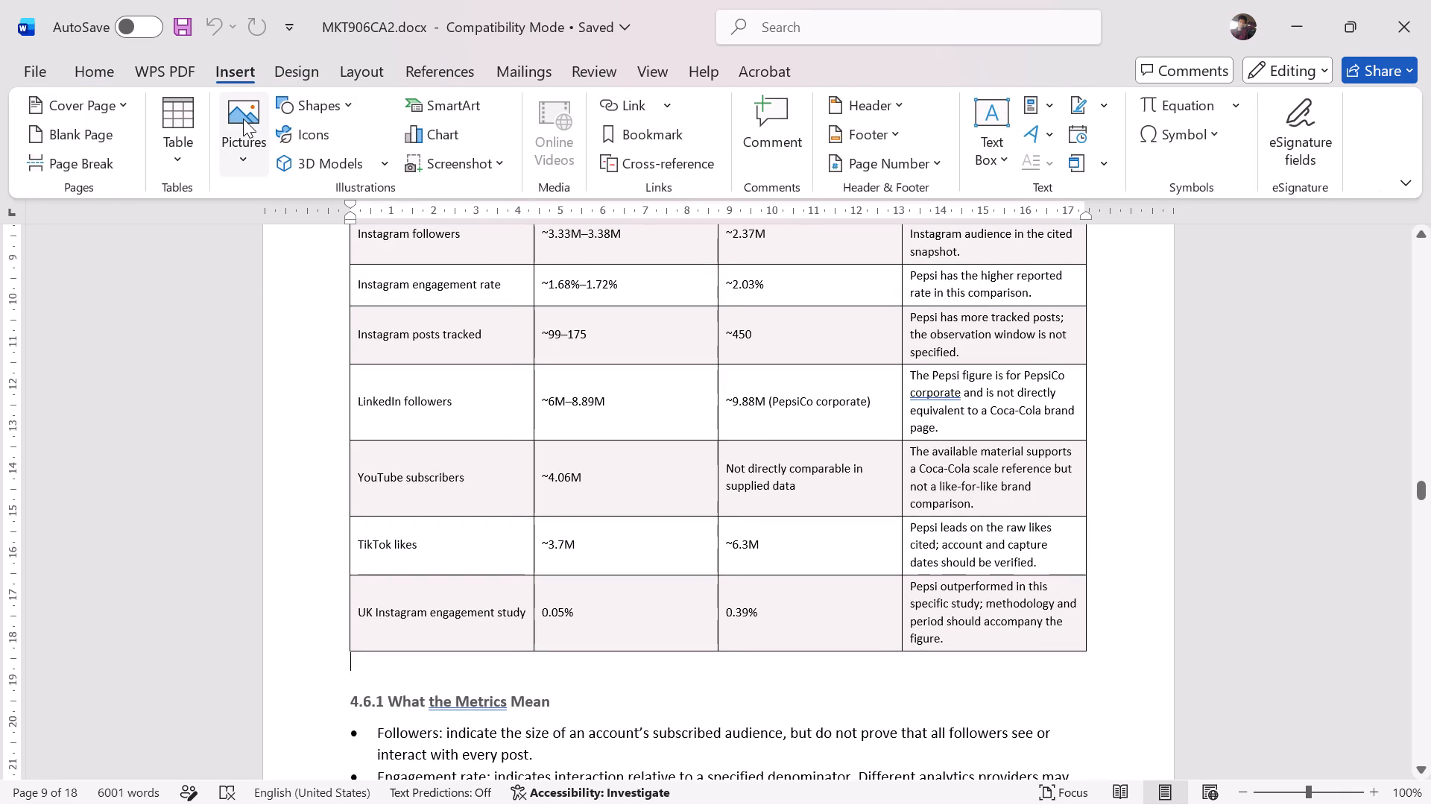
pyautogui.click(243, 119)
pyautogui.click(276, 224)
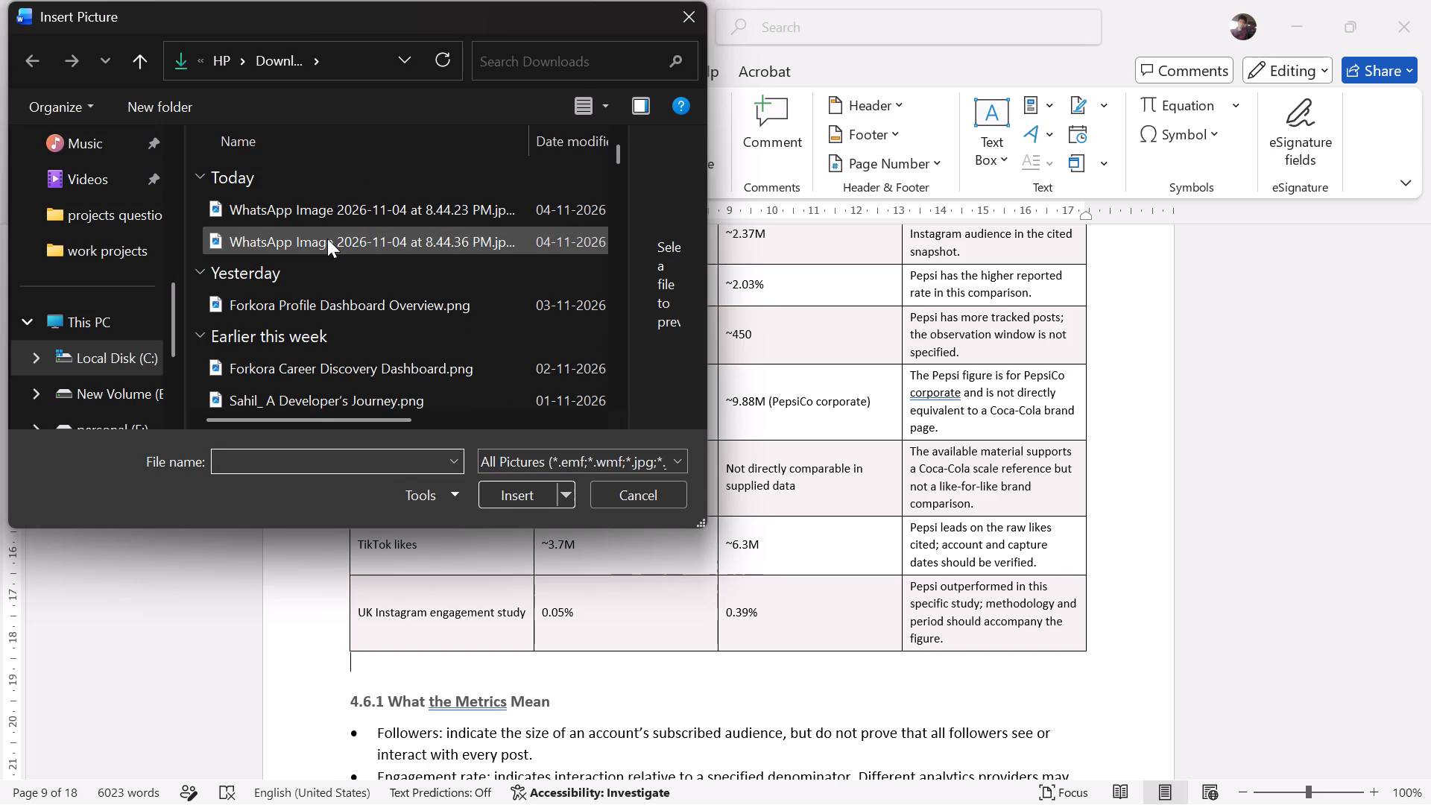
pyautogui.click(327, 239)
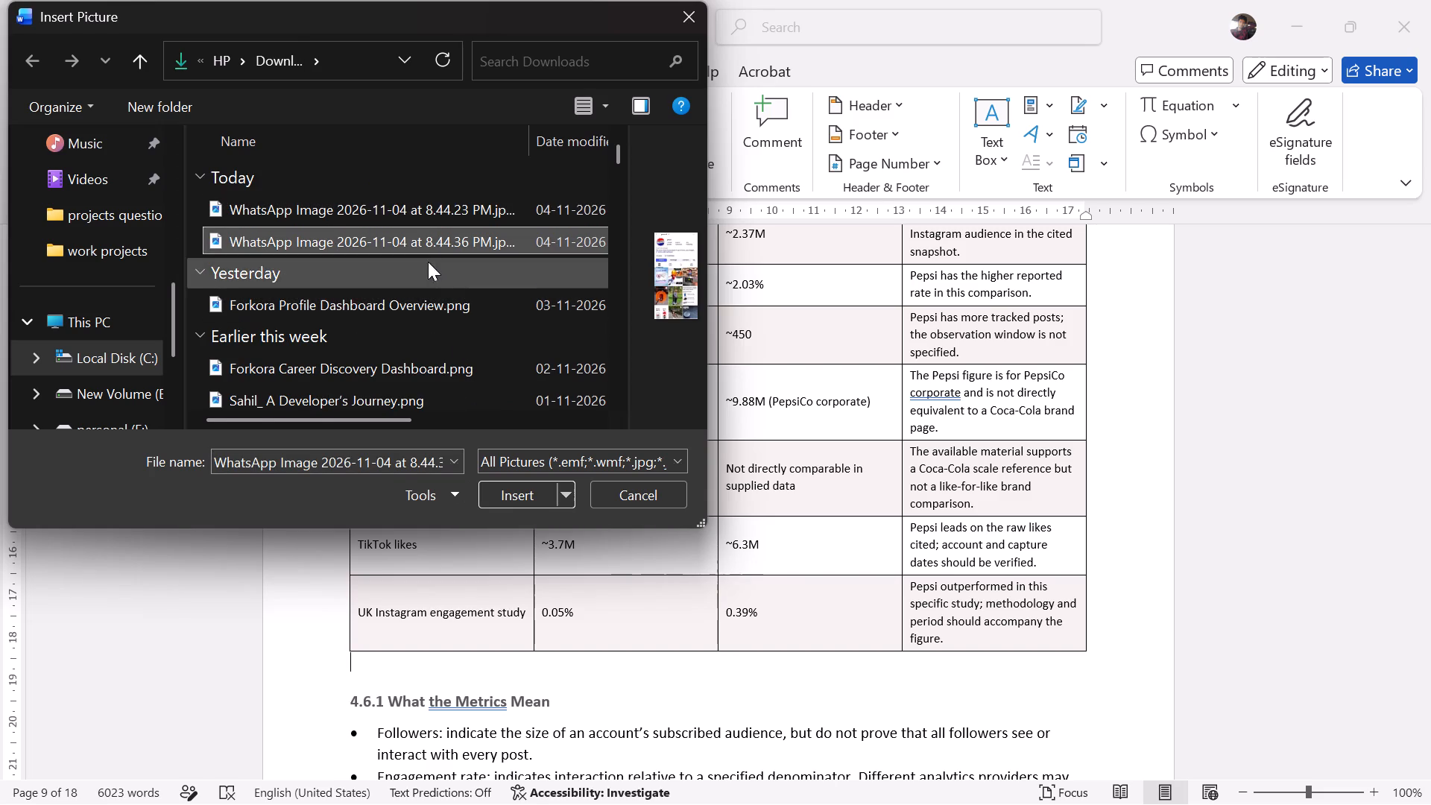
pyautogui.click(458, 209)
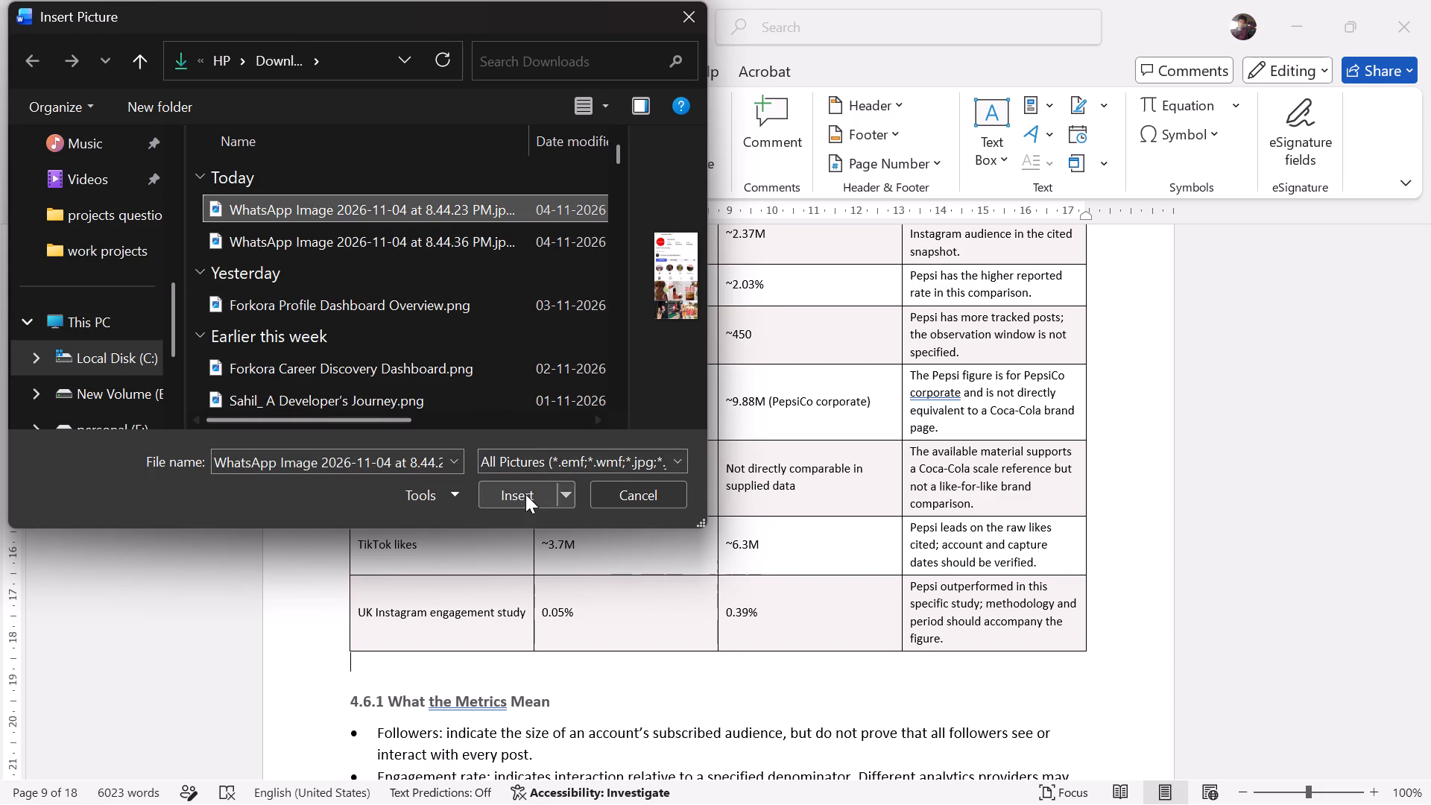
pyautogui.click(525, 494)
# Shrink the inserted Coca-Cola profile screenshot proportionally to about 24.18 cm high and 12.09 cm wide.
pyautogui.scroll(-1, 525, 494)
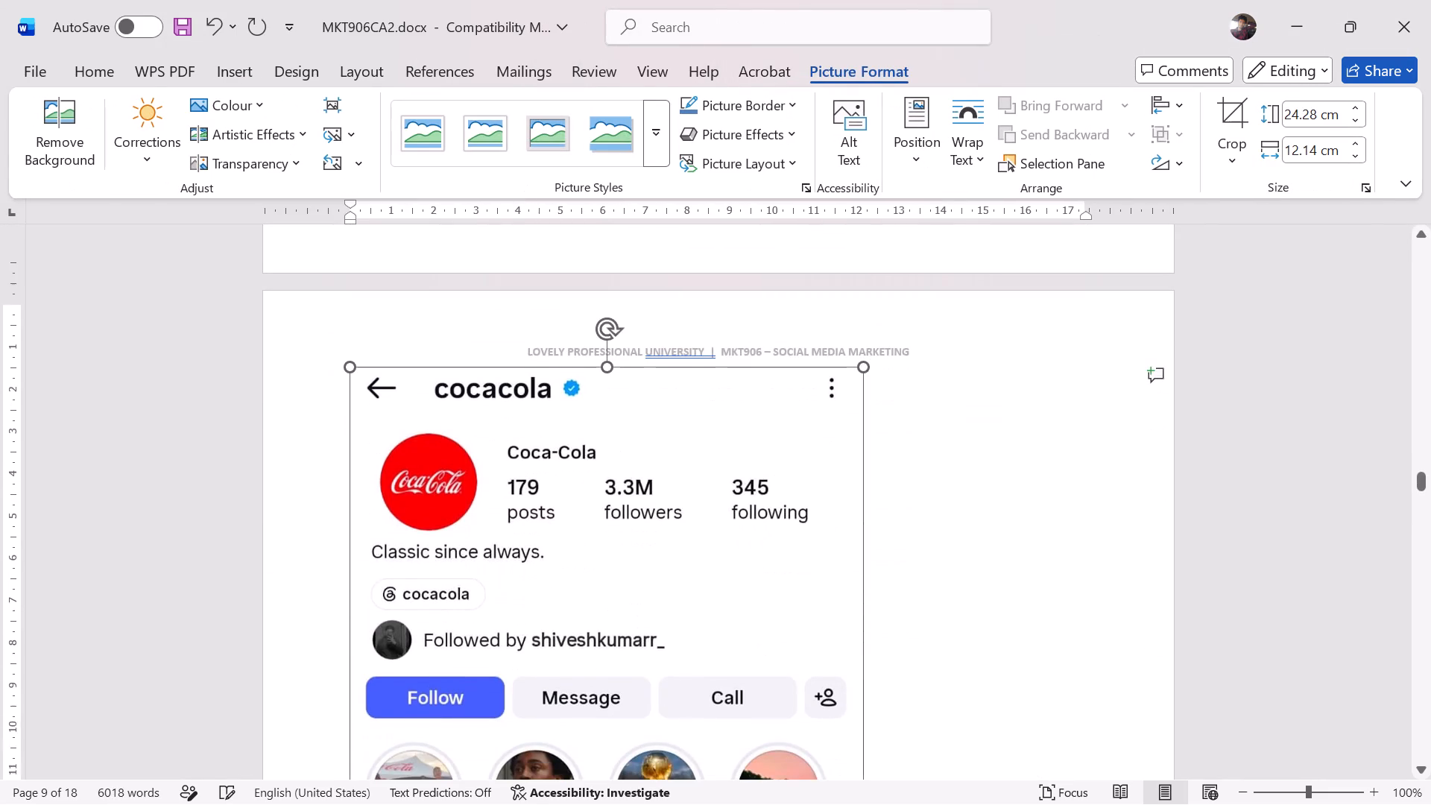
pyautogui.scroll(-1, 525, 494)
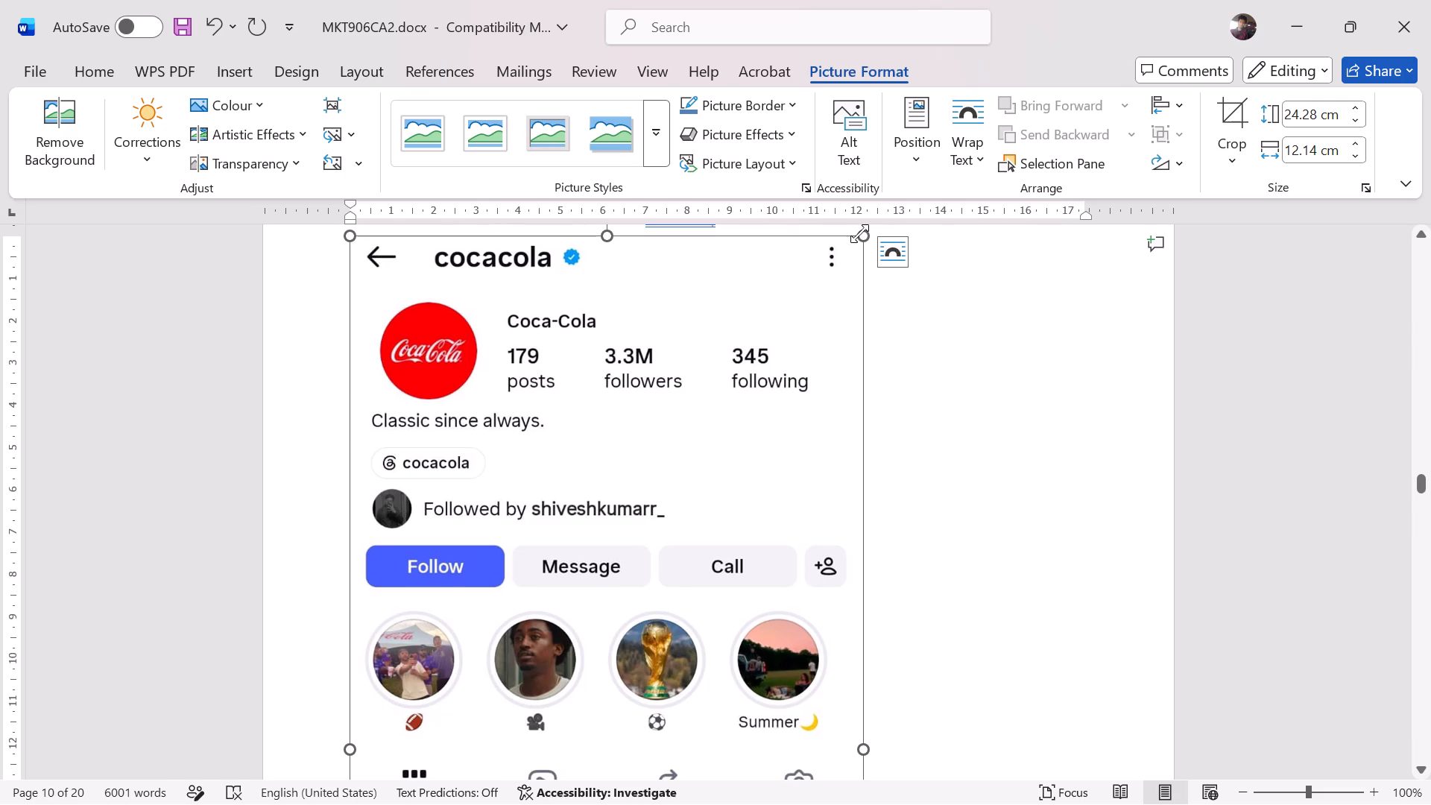
pyautogui.moveTo(859, 233); pyautogui.dragTo(759, 241)
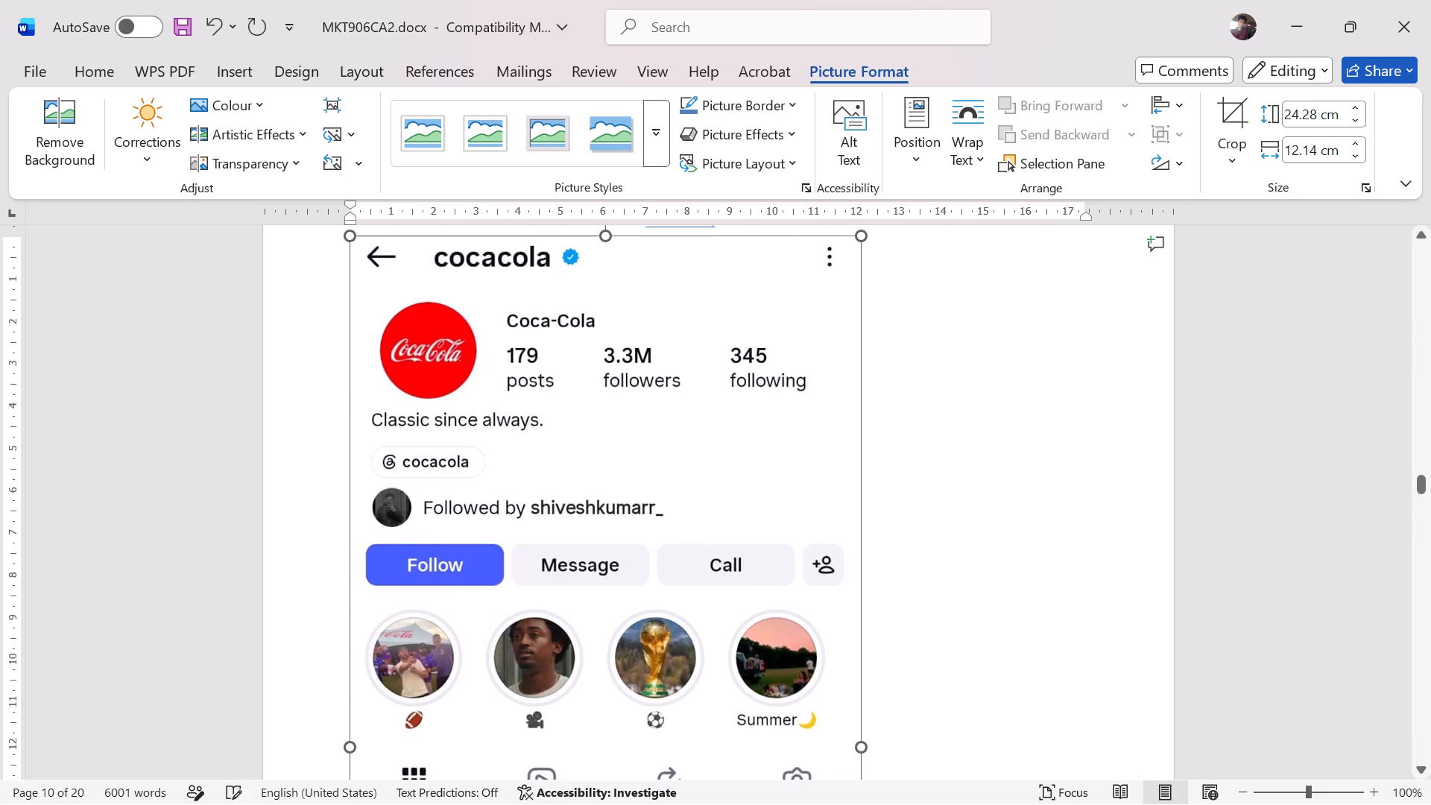
pyautogui.scroll(1, 912, 411)
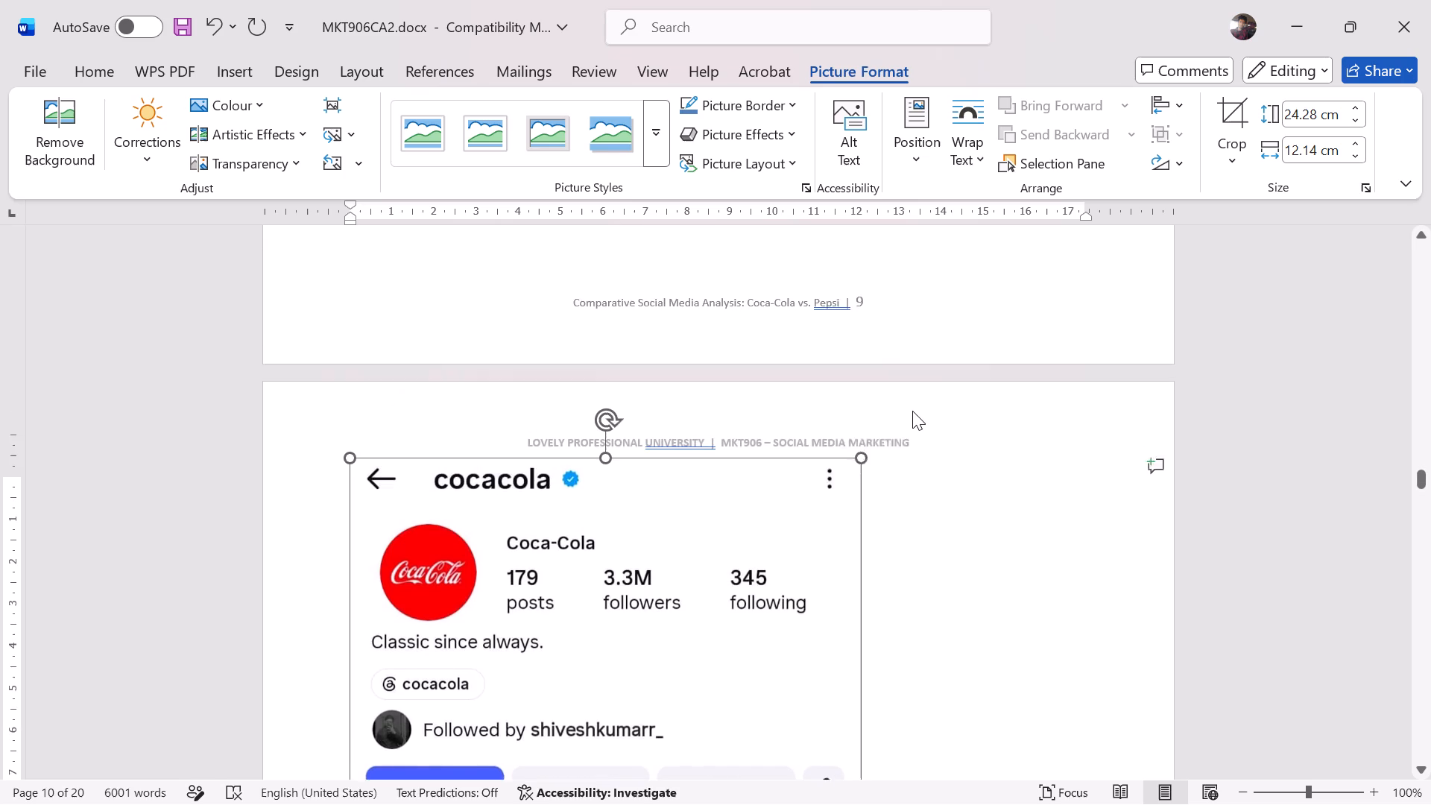
pyautogui.scroll(1, 912, 411)
pyautogui.moveTo(868, 477); pyautogui.dragTo(821, 486)
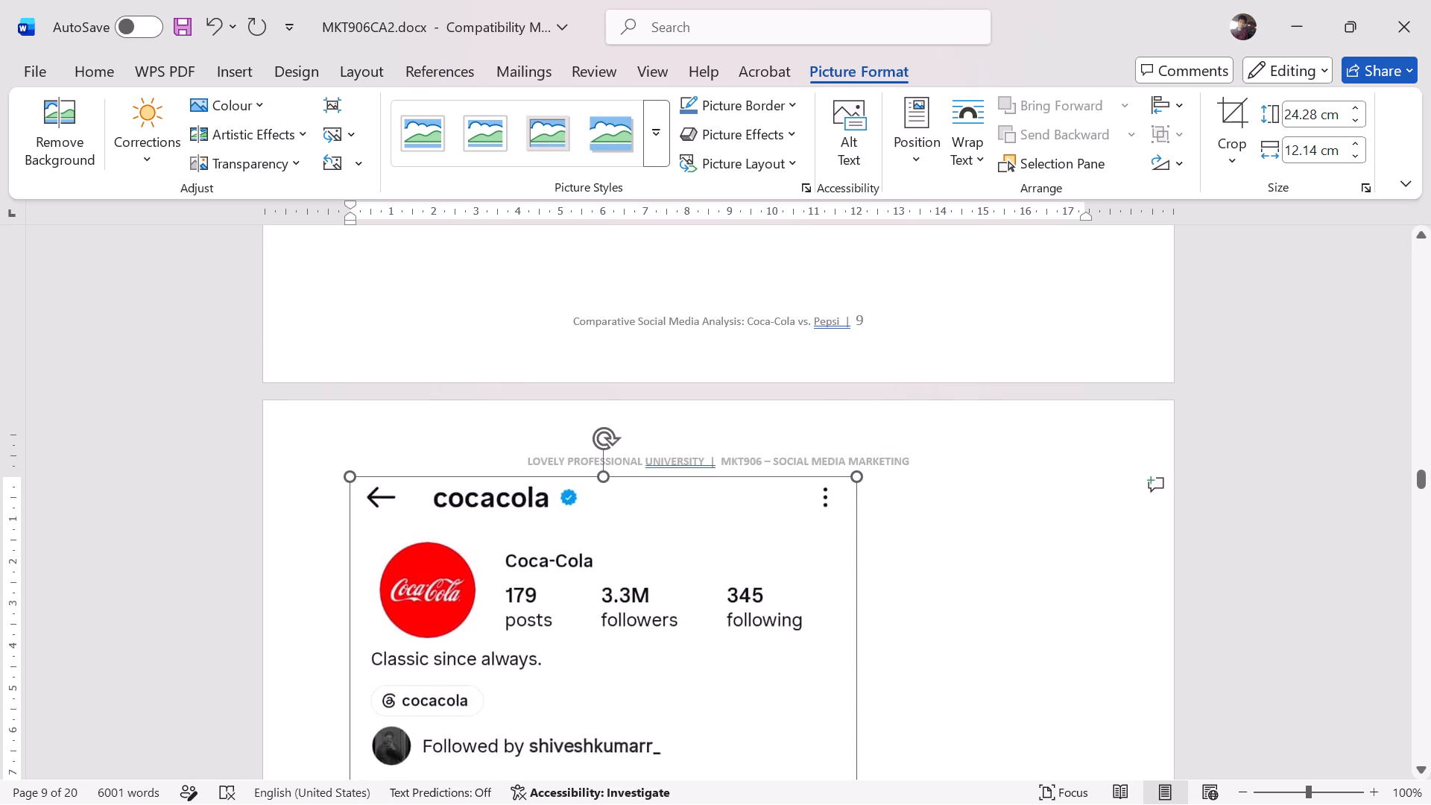
pyautogui.moveTo(821, 486); pyautogui.dragTo(665, 479)
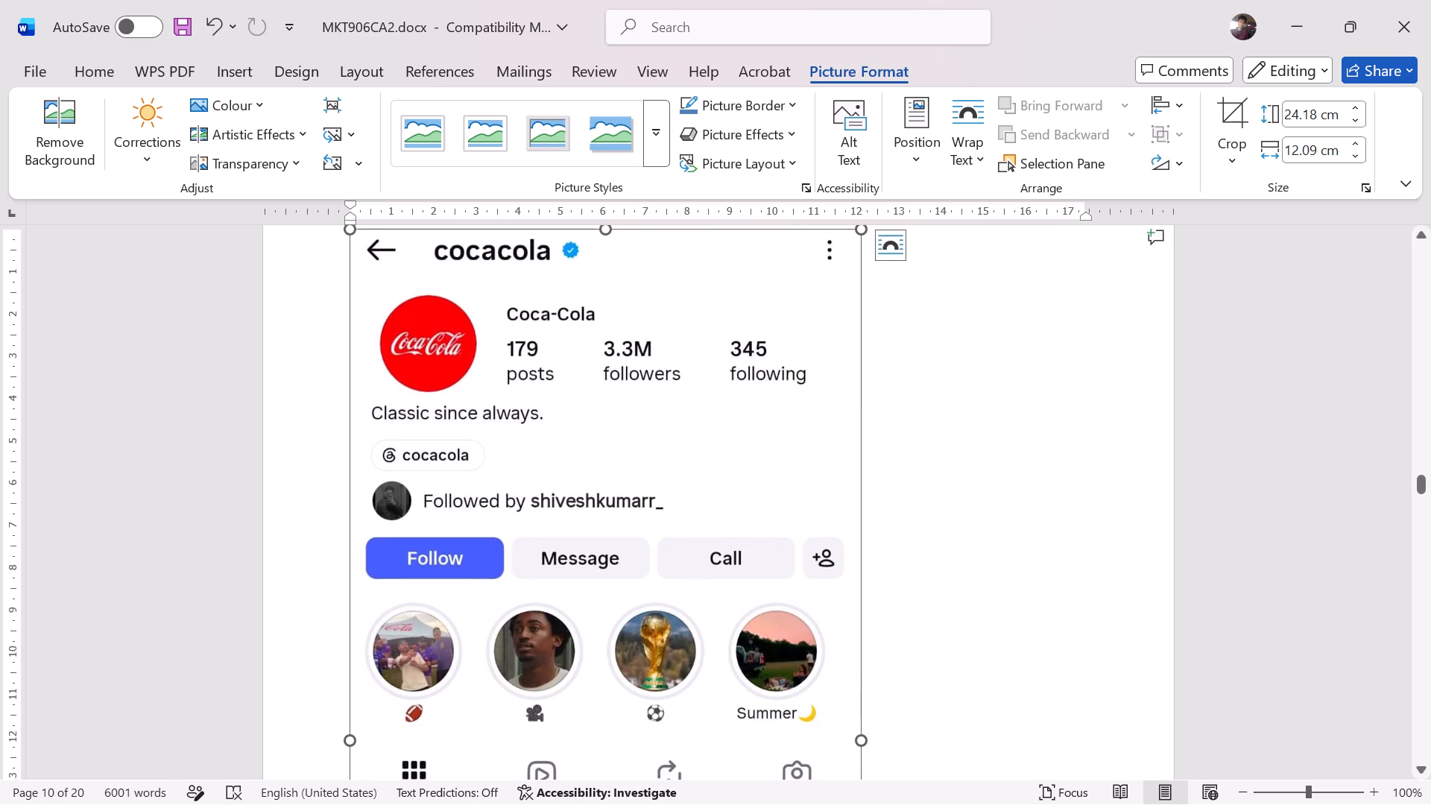
# Narrow the Coca-Cola profile screenshot to about 10.23 cm wide without changing its height.
pyautogui.scroll(-1, 837, 647)
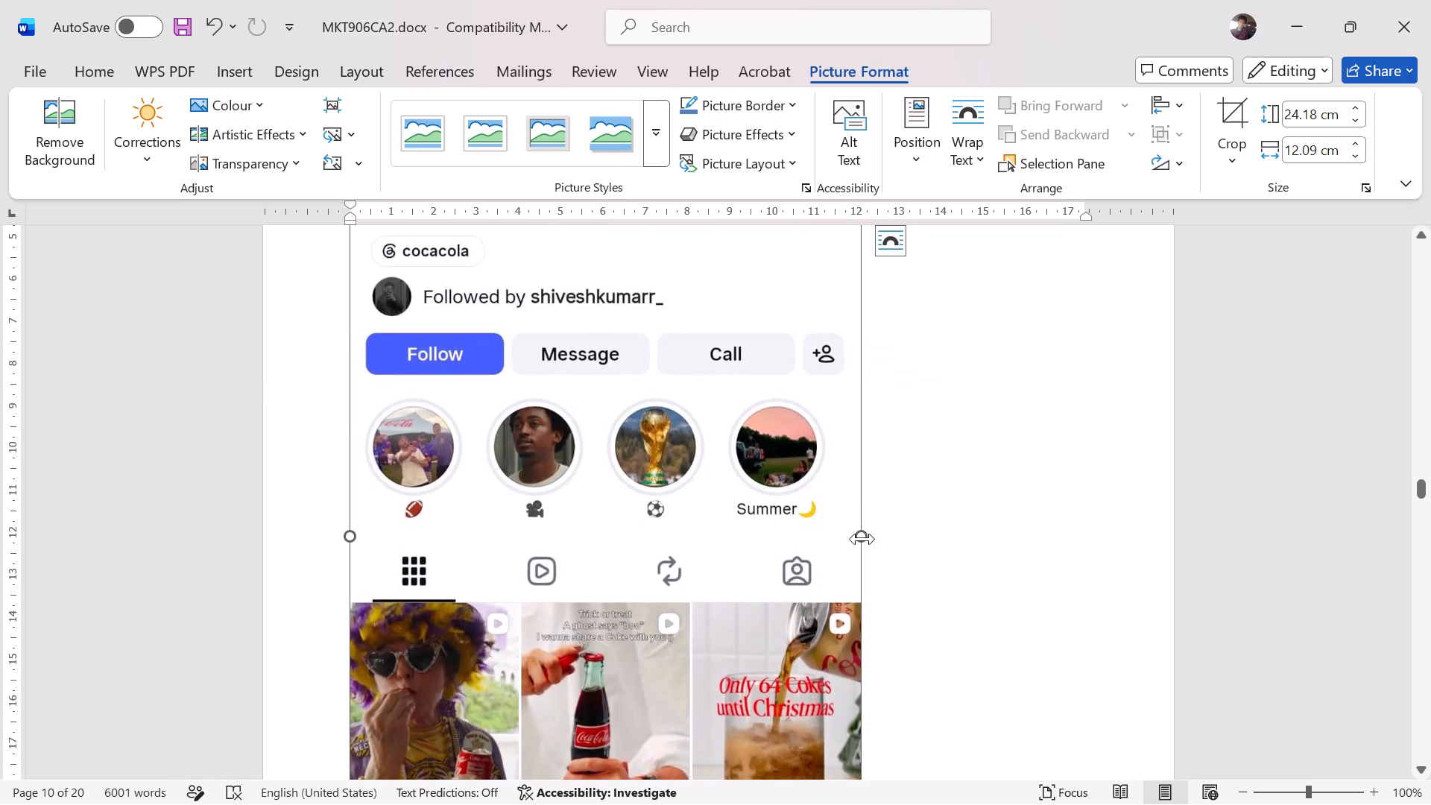
pyautogui.moveTo(862, 539); pyautogui.dragTo(782, 556)
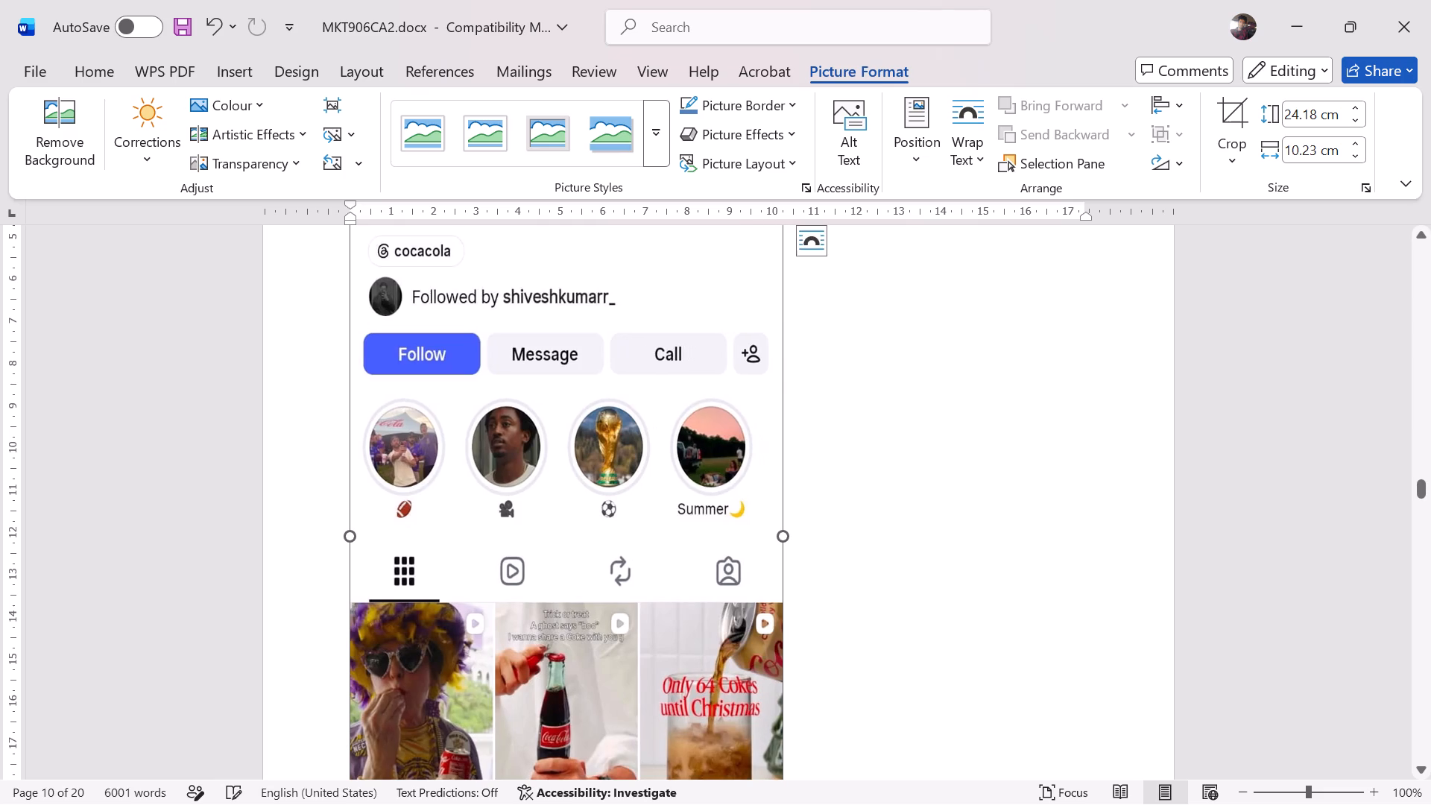
pyautogui.scroll(-2, 782, 556)
pyautogui.scroll(3, 782, 556)
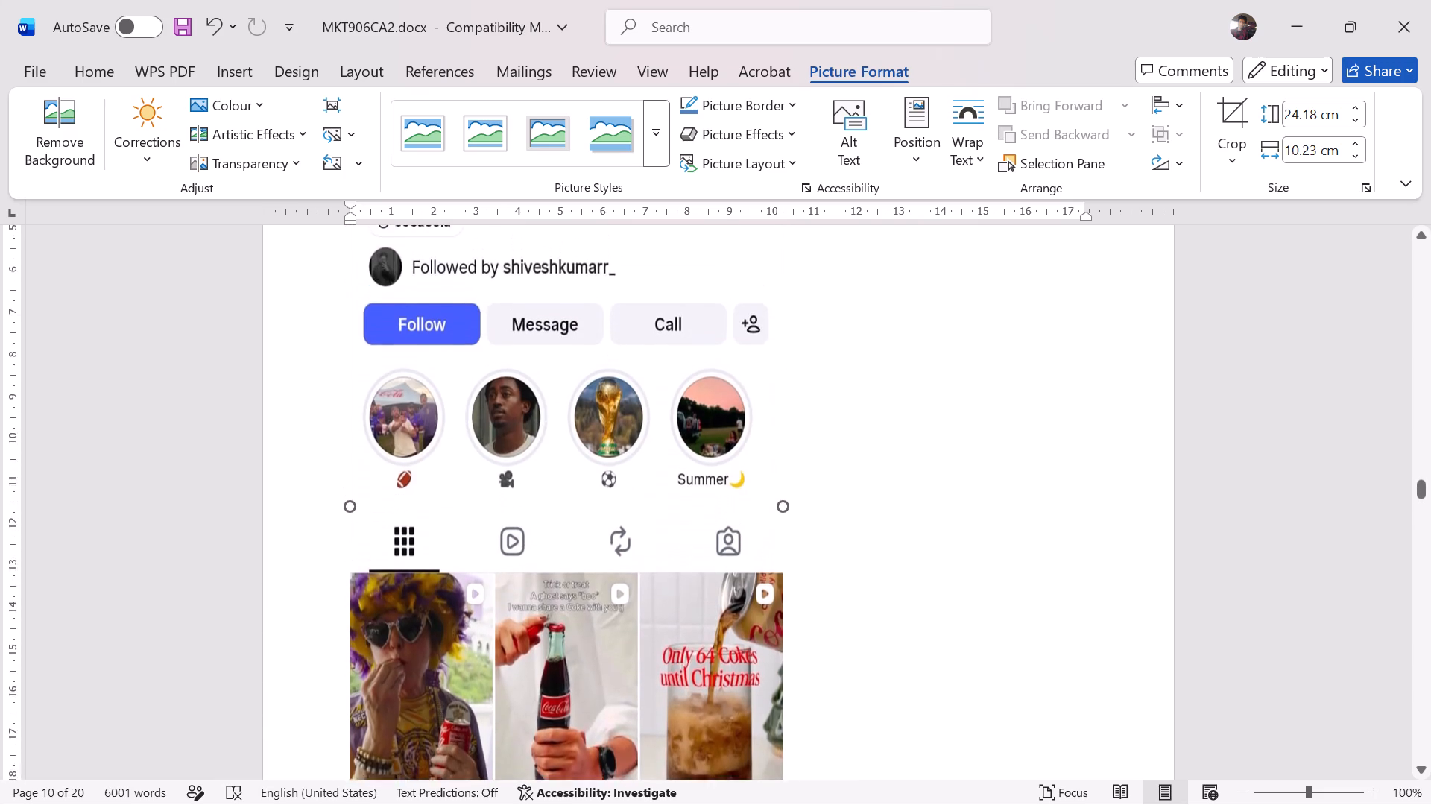
pyautogui.scroll(3, 782, 556)
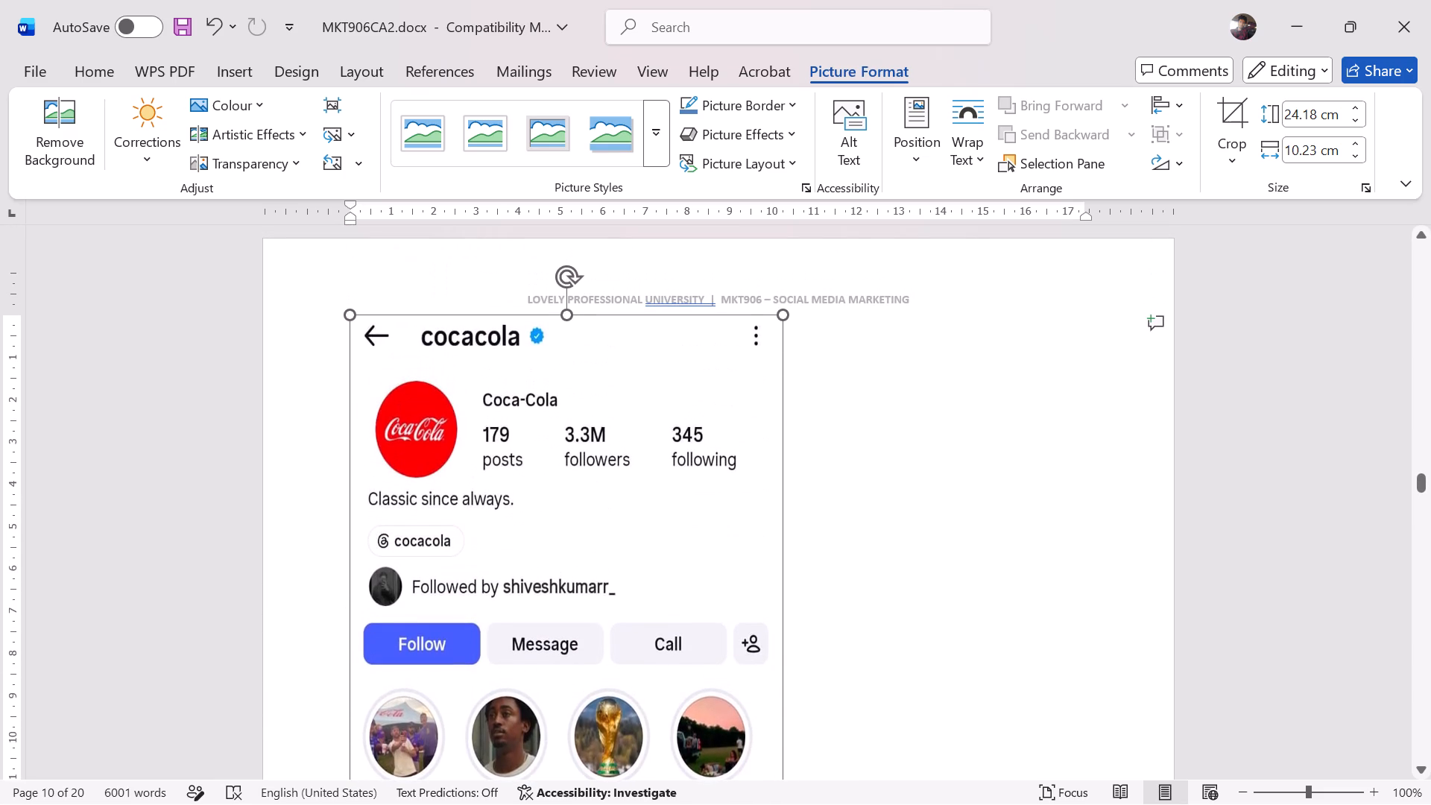
pyautogui.scroll(2, 782, 556)
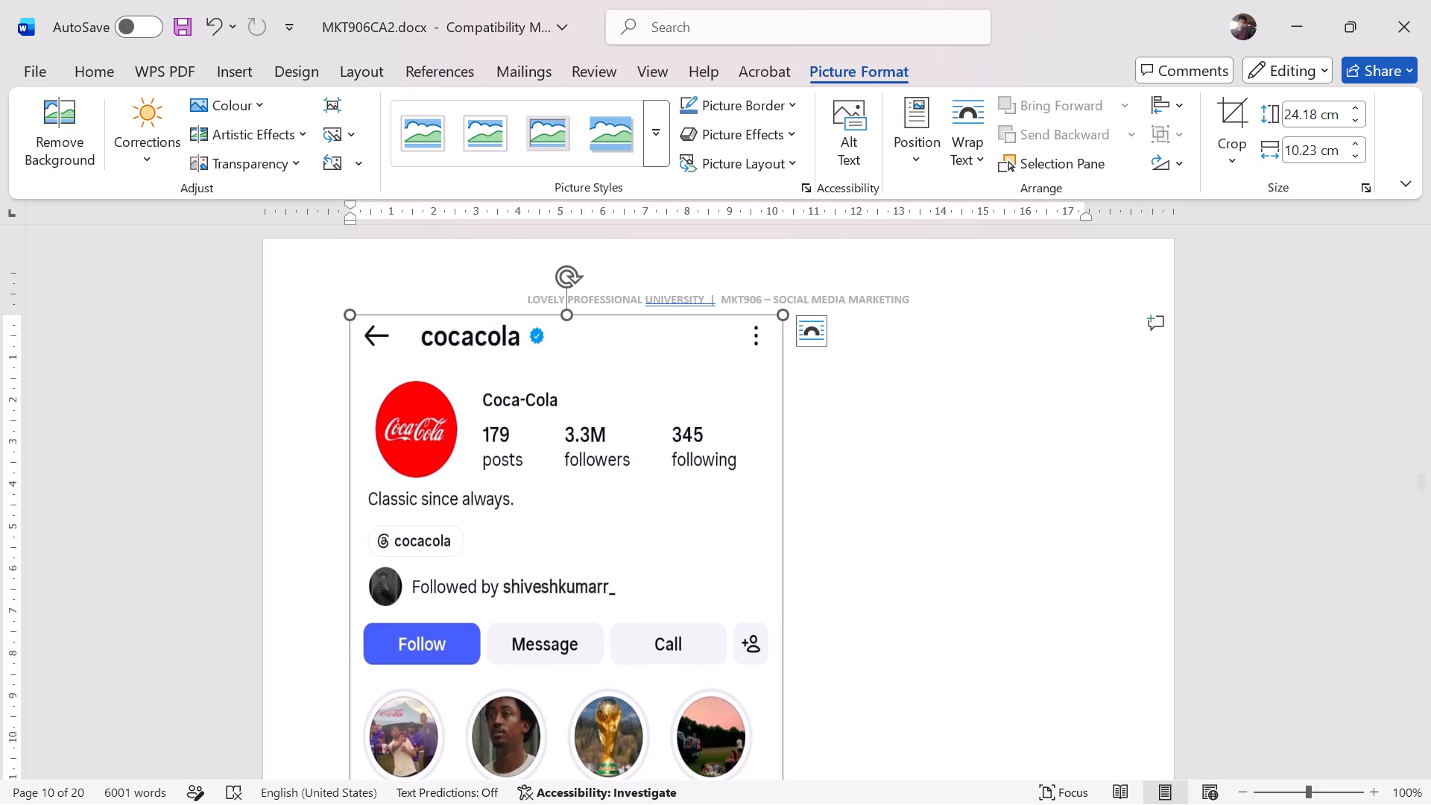
# Check the Coca-Cola Instagram profile screenshot on page 10 from its top to its bottom edge.
pyautogui.scroll(-4, 782, 556)
pyautogui.scroll(1, 782, 556)
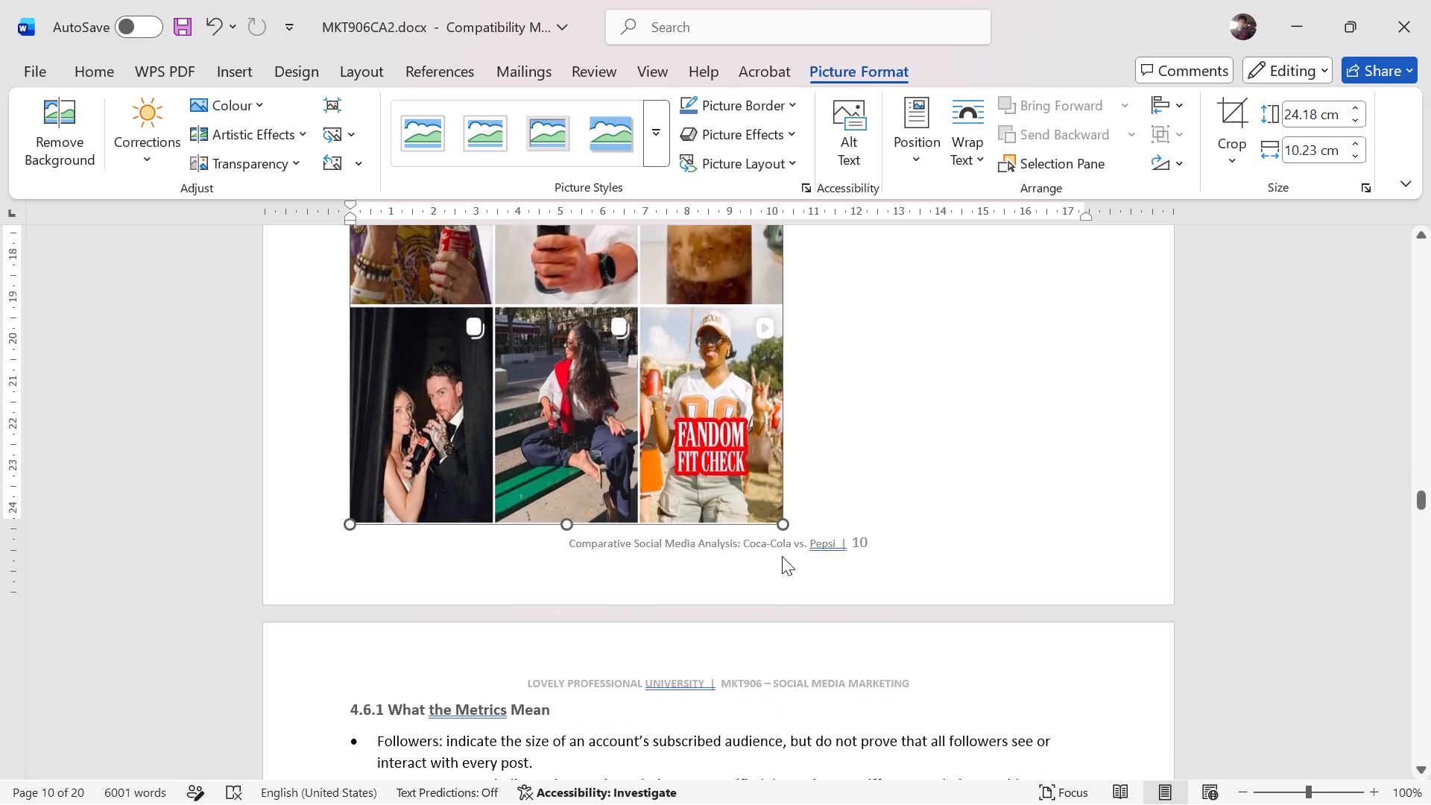
pyautogui.scroll(2, 782, 556)
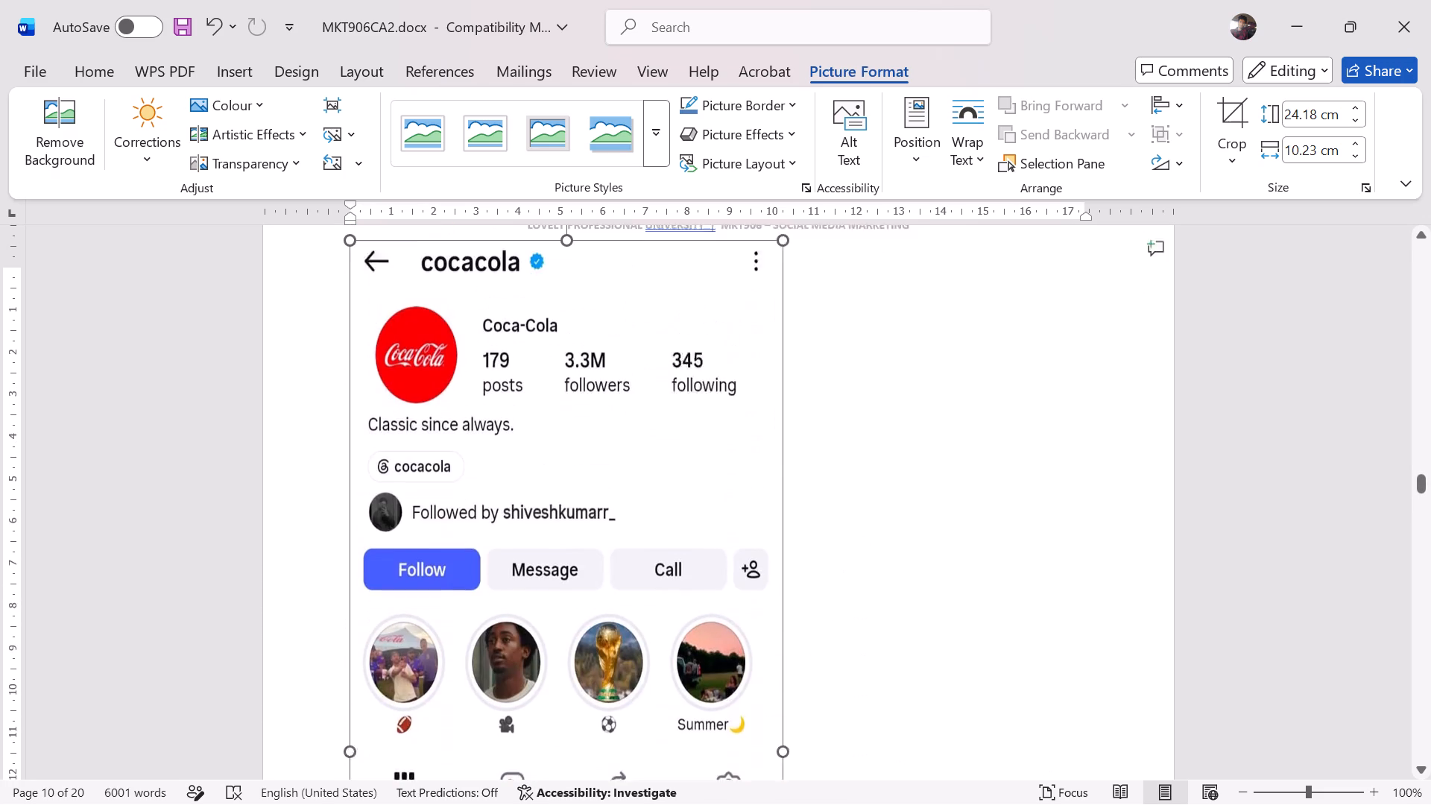
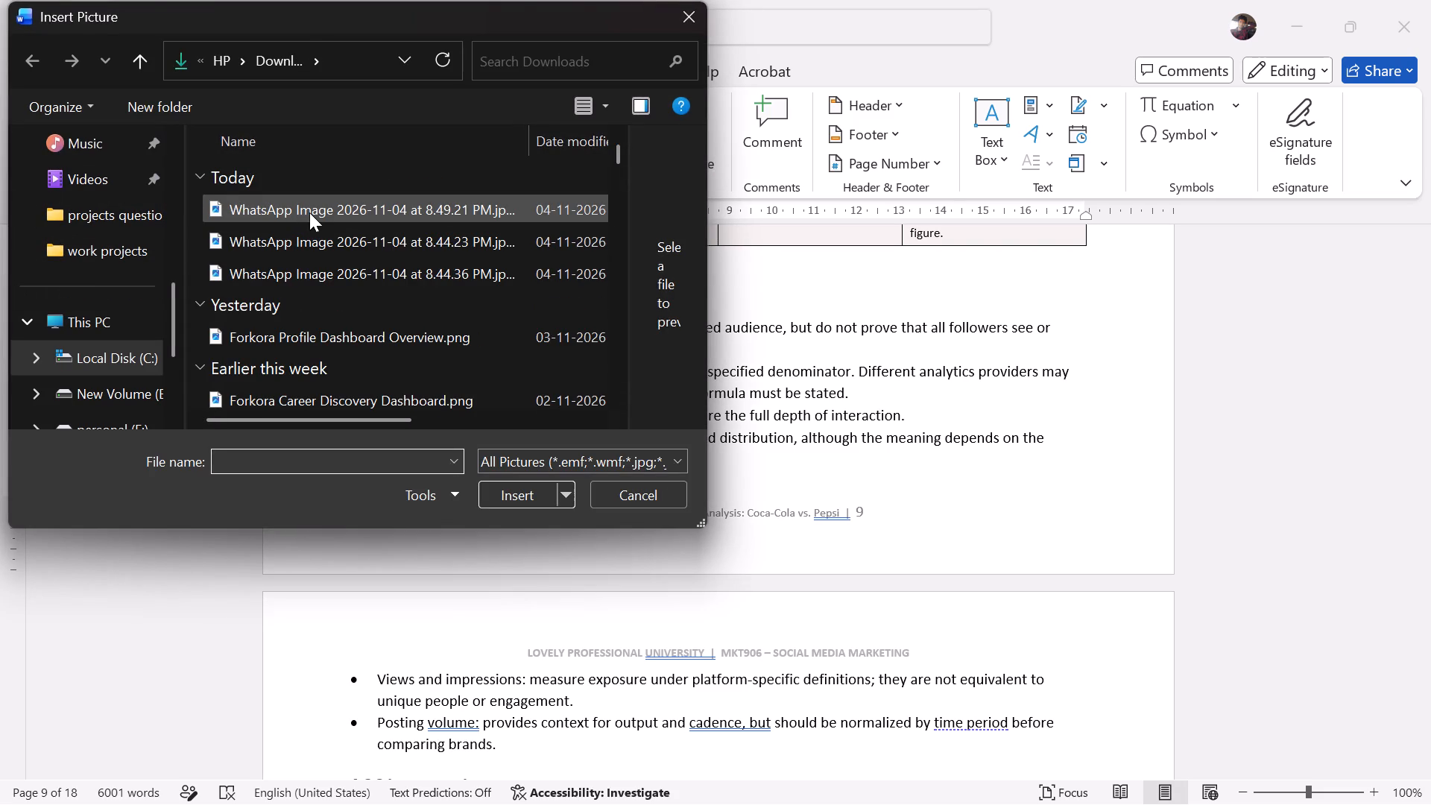
# Insert the Coca-Cola Instagram profile screenshot, WhatsApp Image 2026-11-04 at 8.49.21 PM, from the Downloads folder into the report.
pyautogui.click(309, 212)
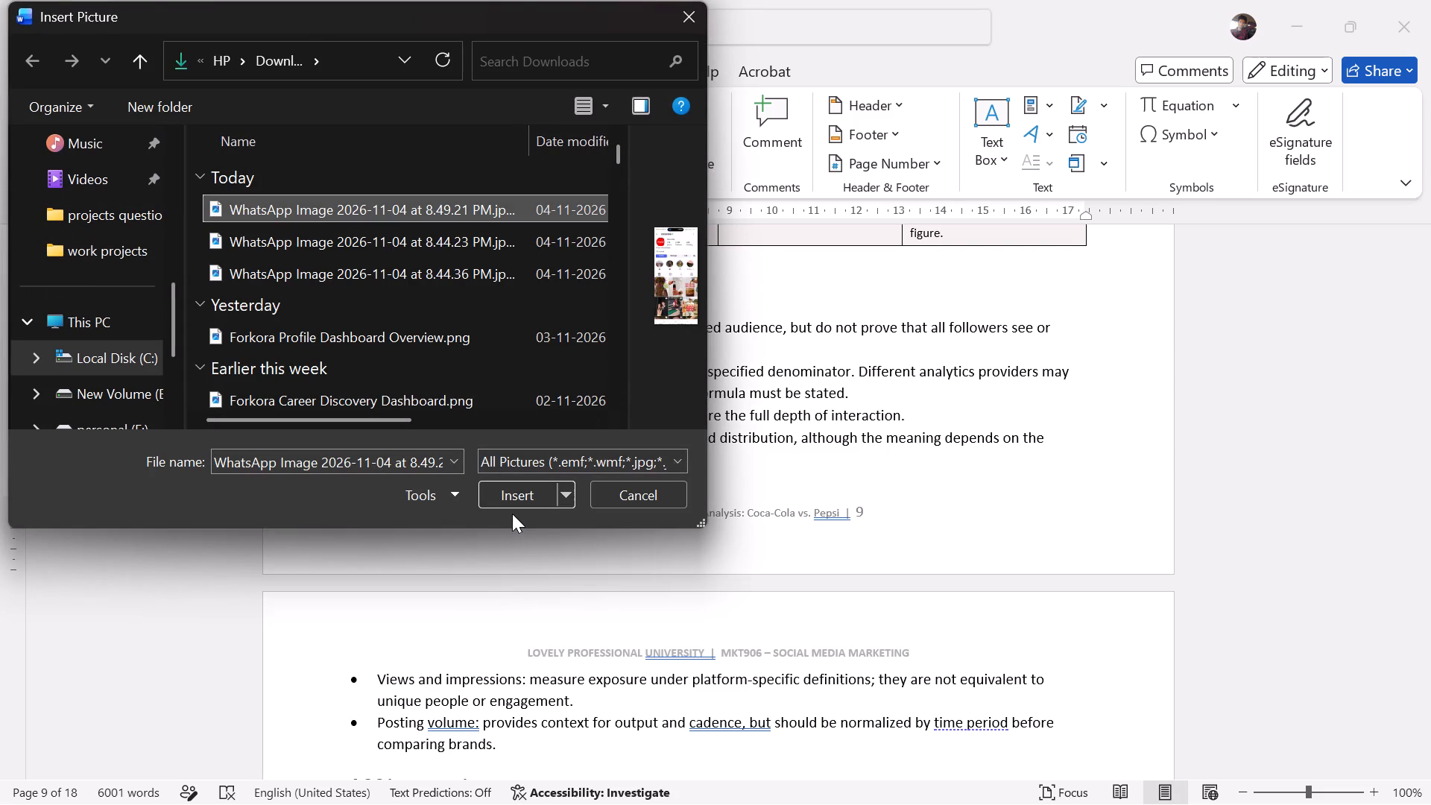
pyautogui.click(512, 514)
pyautogui.click(519, 503)
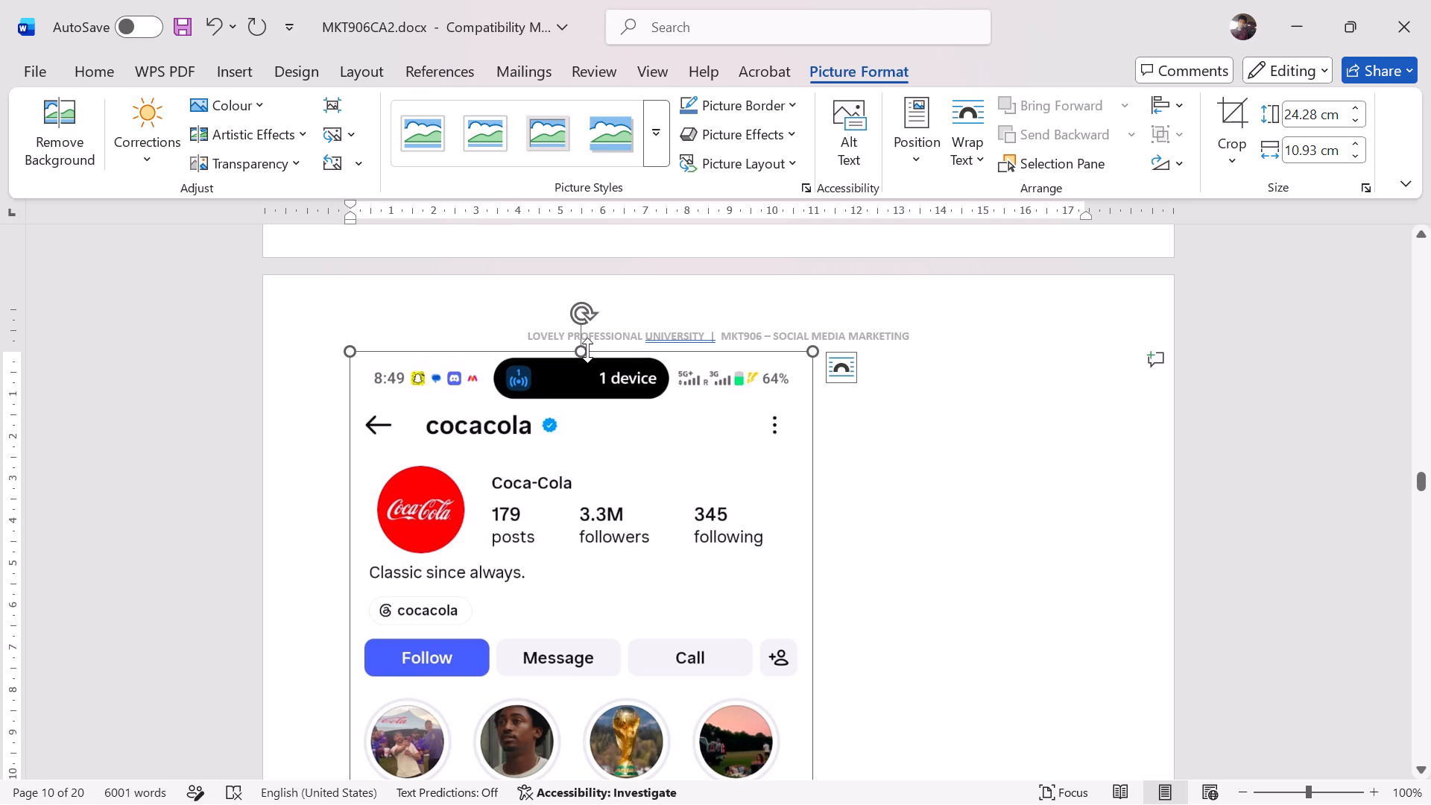
# Slightly reduce the height of the inserted Coca-Cola profile screenshot from its top edge, keeping its width.
pyautogui.moveTo(587, 350); pyautogui.dragTo(587, 375)
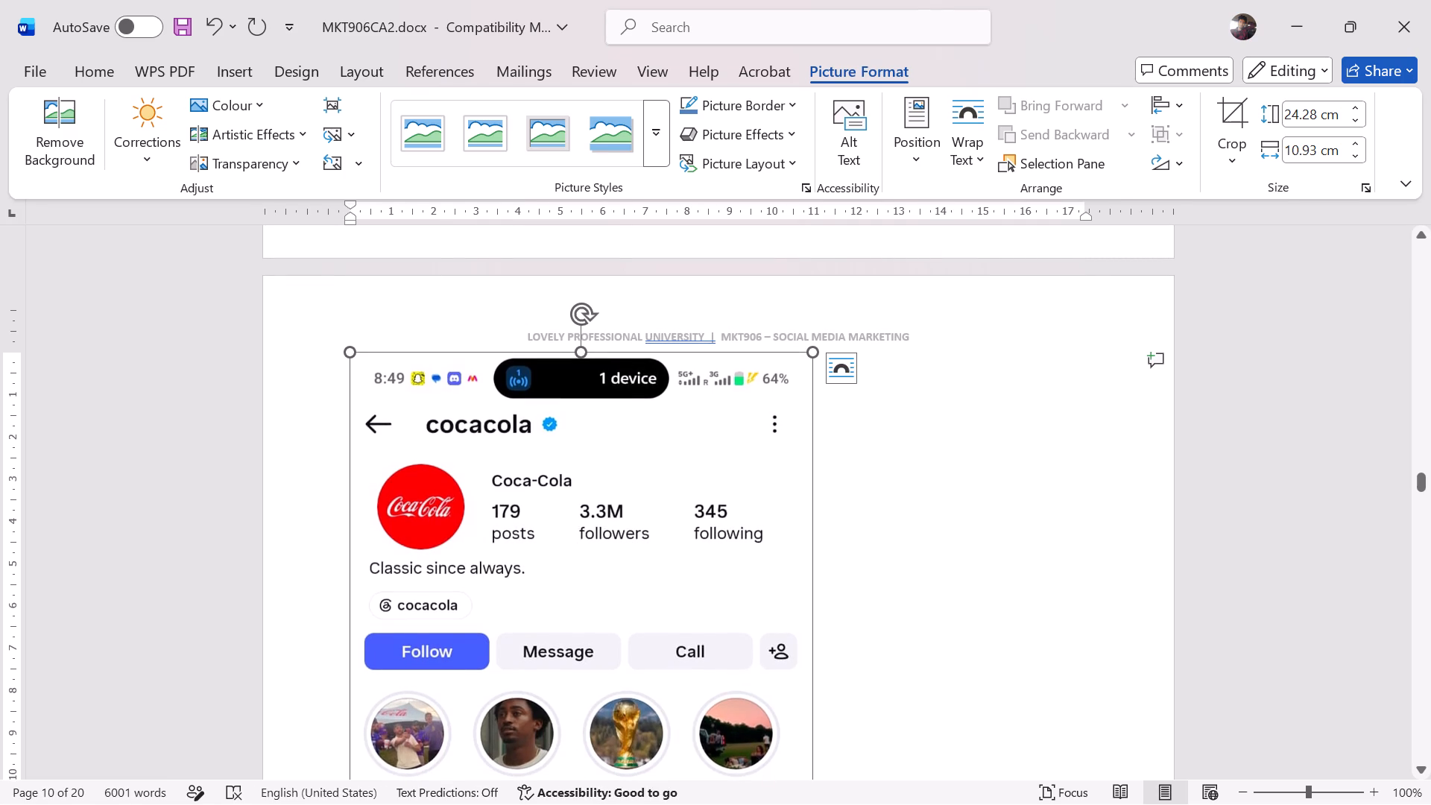
pyautogui.scroll(-2, 835, 420)
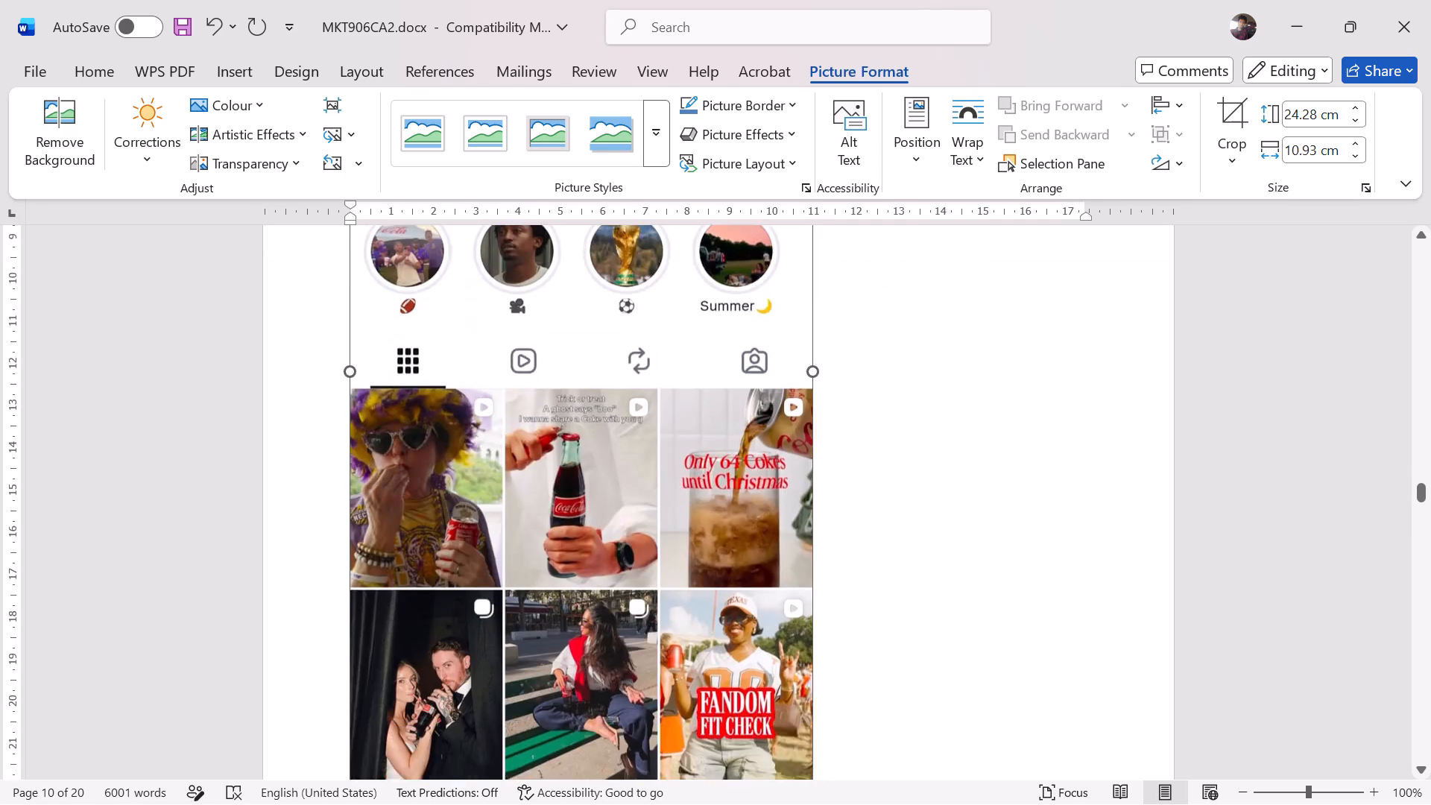
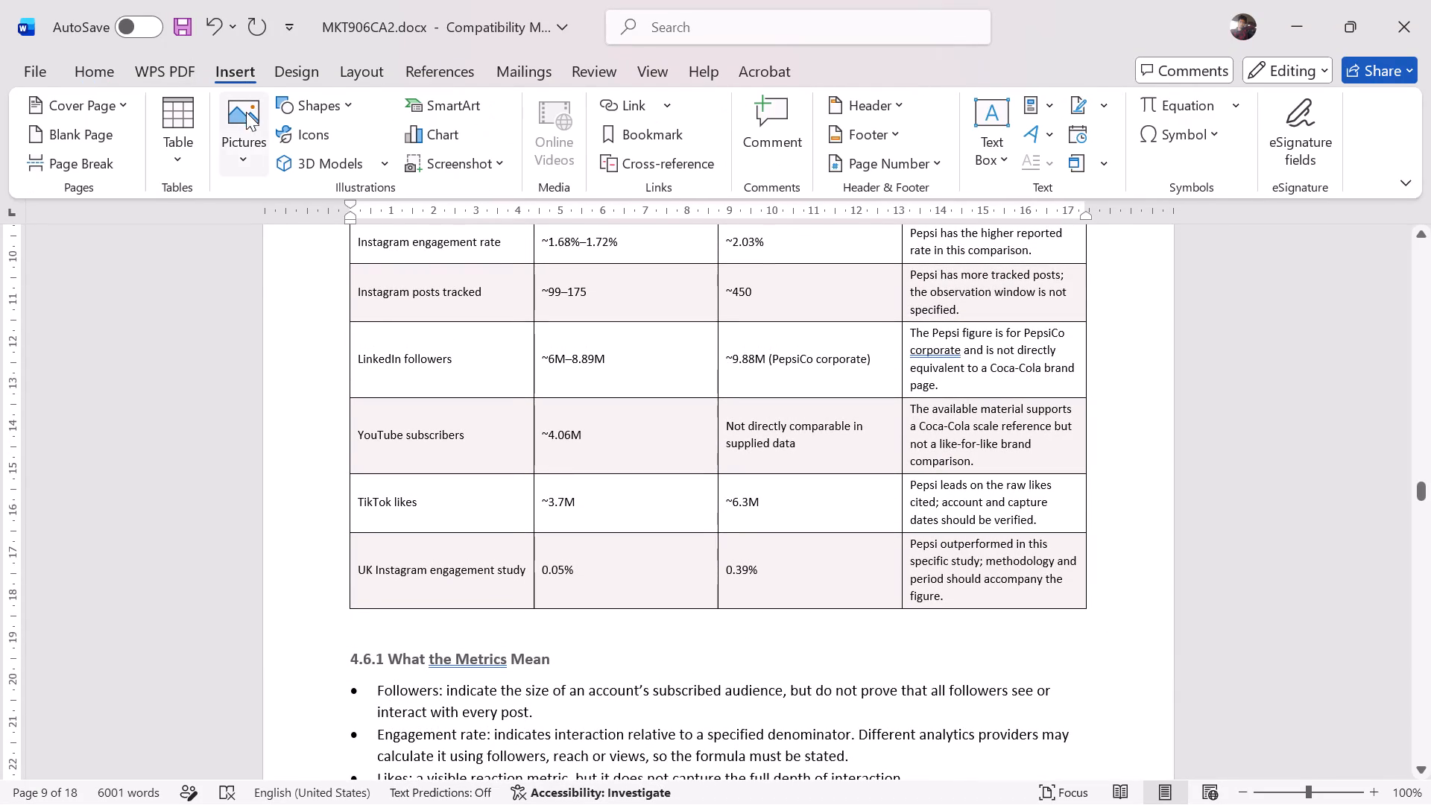
# Insert Coca-Cola's Instagram profile picture, WhatsApp Image 2026-11-04 at 8.51.29 PM from Downloads, below the metrics table before section 4.6.1.
pyautogui.click(241, 131)
pyautogui.click(285, 236)
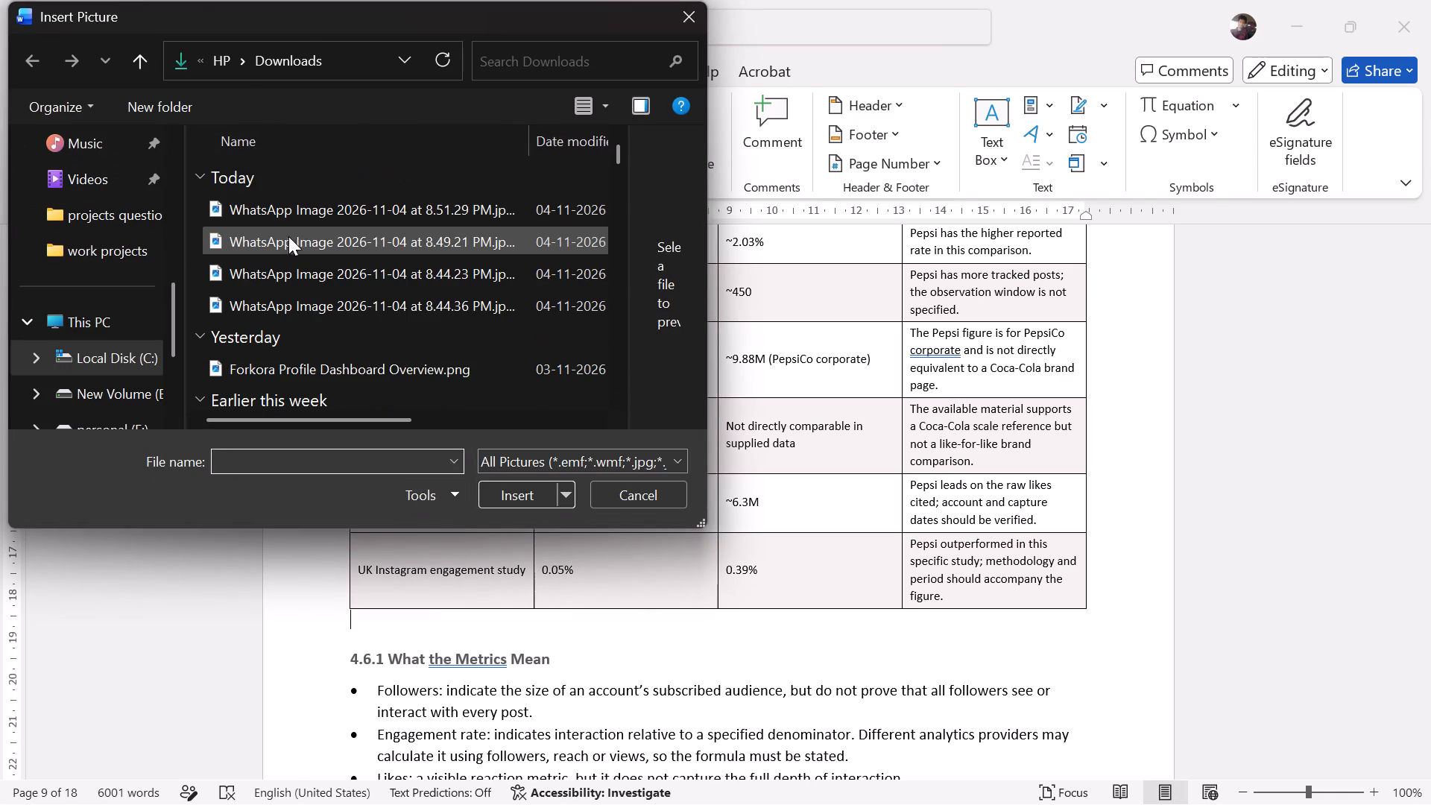
pyautogui.click(336, 210)
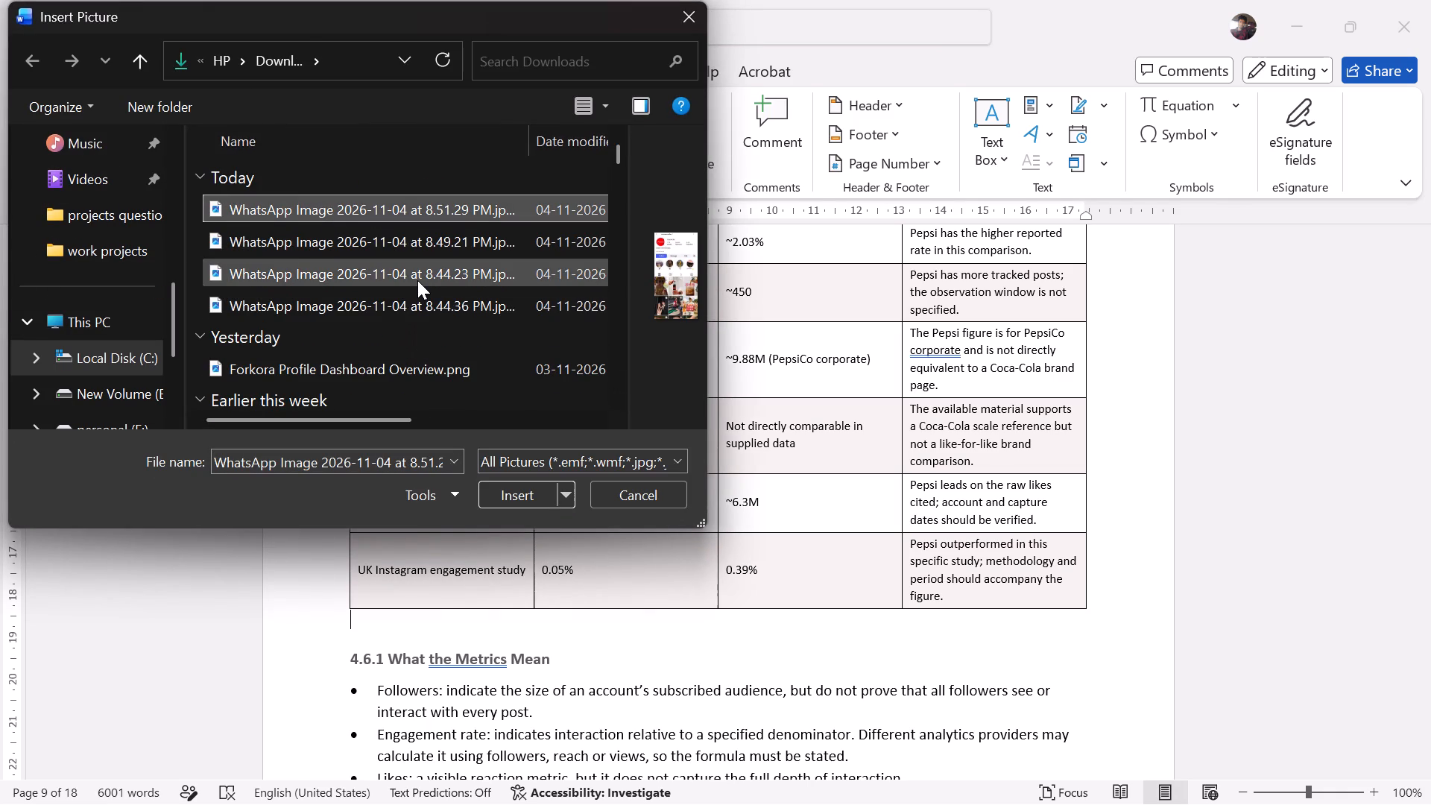
pyautogui.click(518, 493)
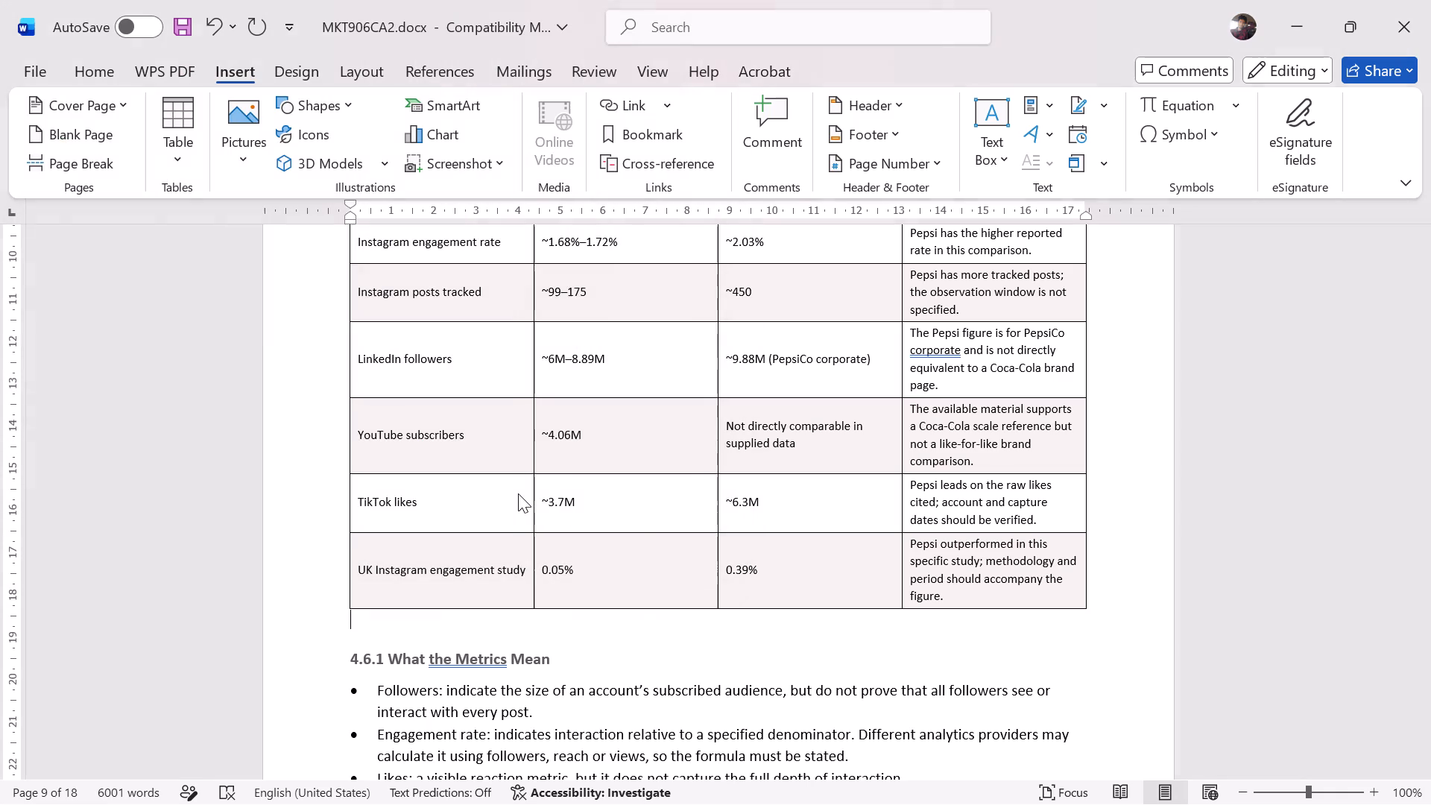
# Shrink the Coca-Cola Instagram screenshot proportionally to about 8 cm wide.
pyautogui.scroll(-1, 518, 493)
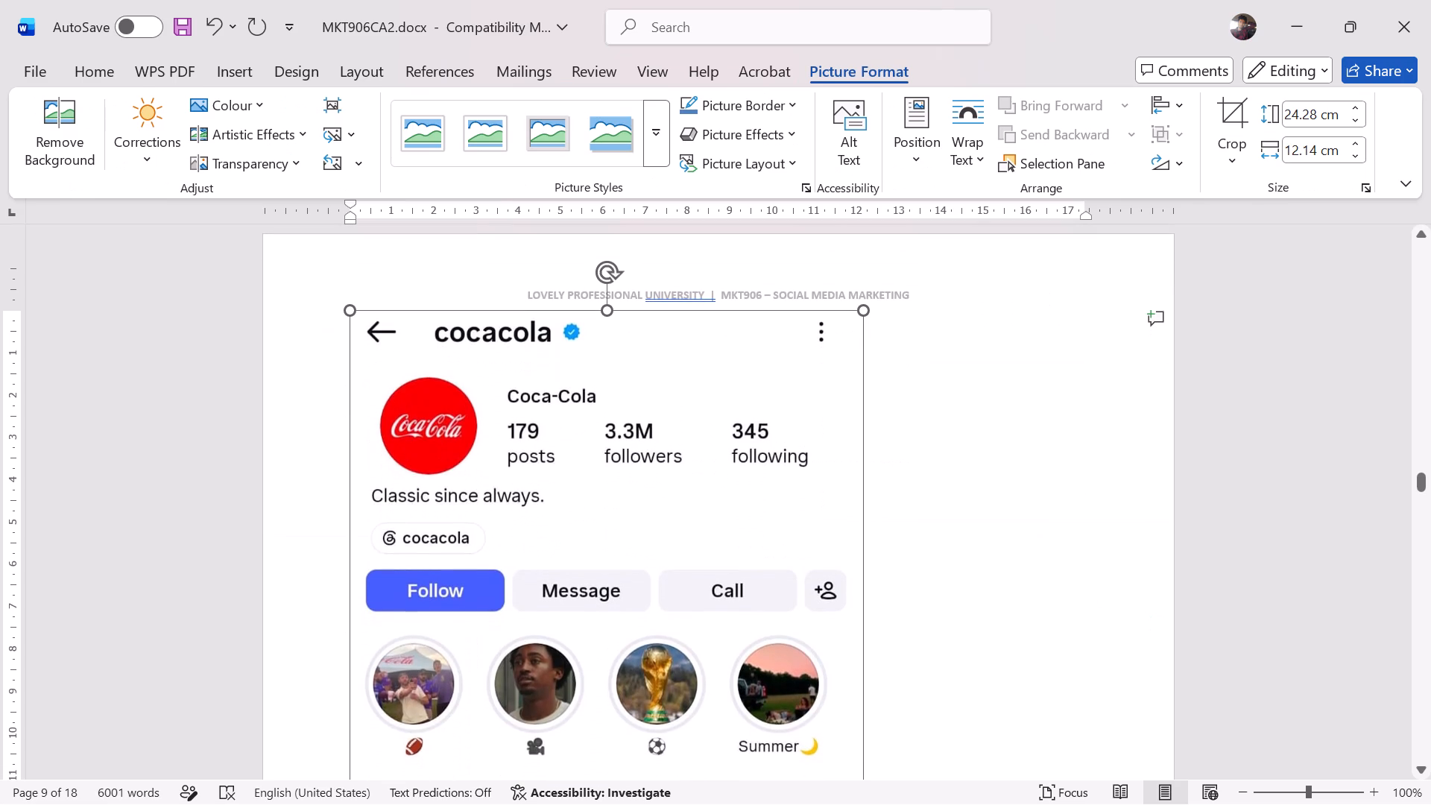
pyautogui.moveTo(860, 309); pyautogui.dragTo(858, 312)
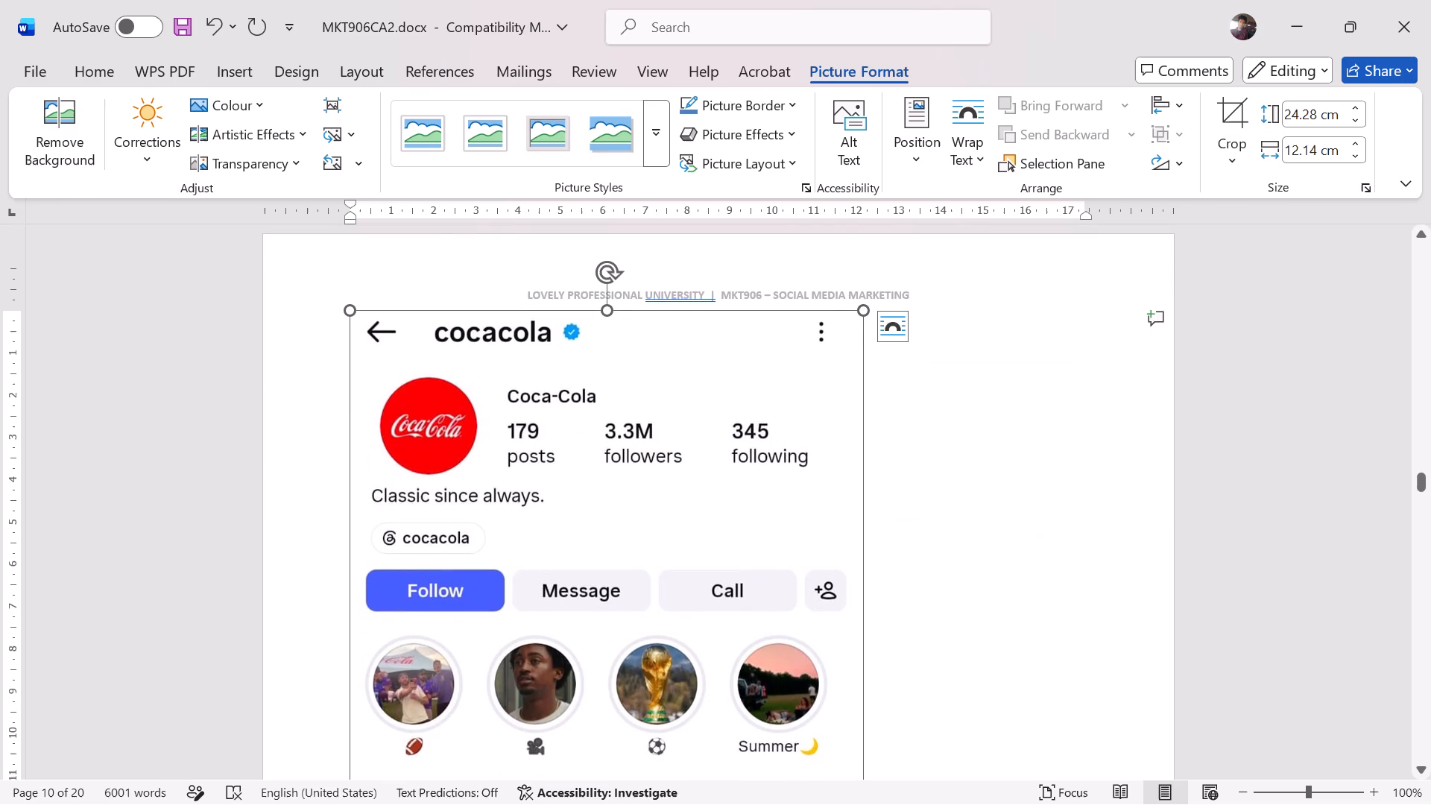
pyautogui.moveTo(858, 312); pyautogui.dragTo(624, 504)
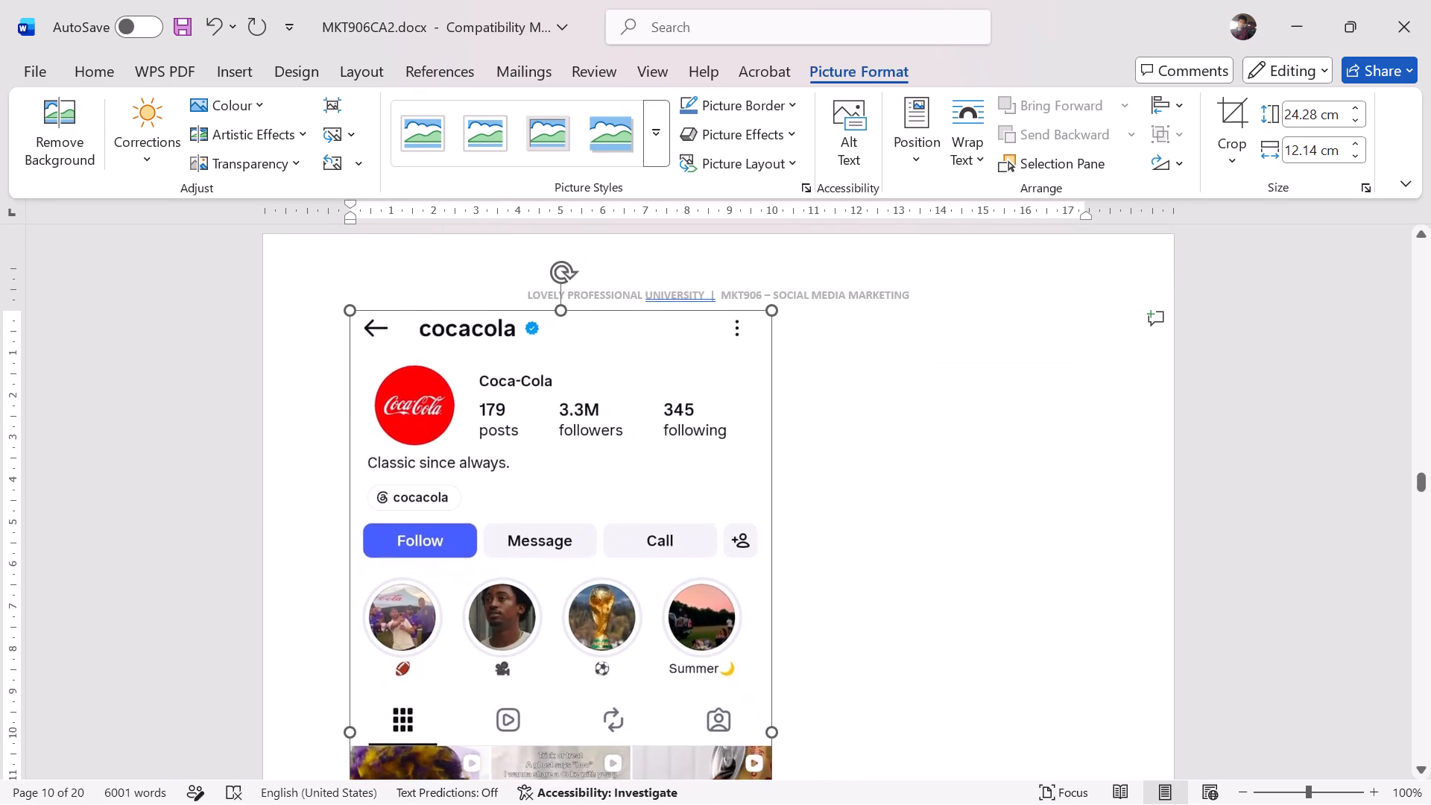
pyautogui.moveTo(624, 504); pyautogui.dragTo(580, 547)
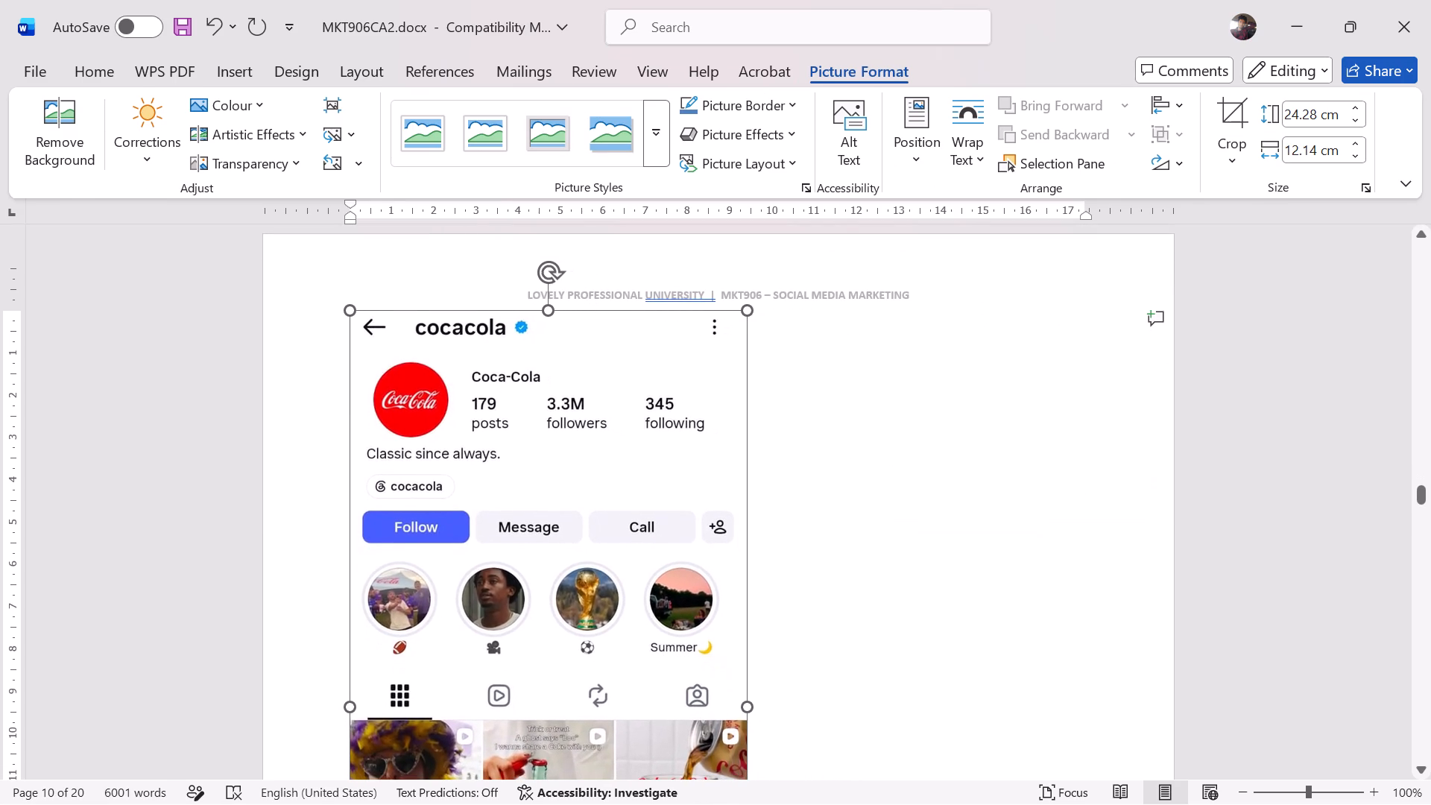
pyautogui.moveTo(580, 547); pyautogui.dragTo(587, 643)
pyautogui.click(792, 534)
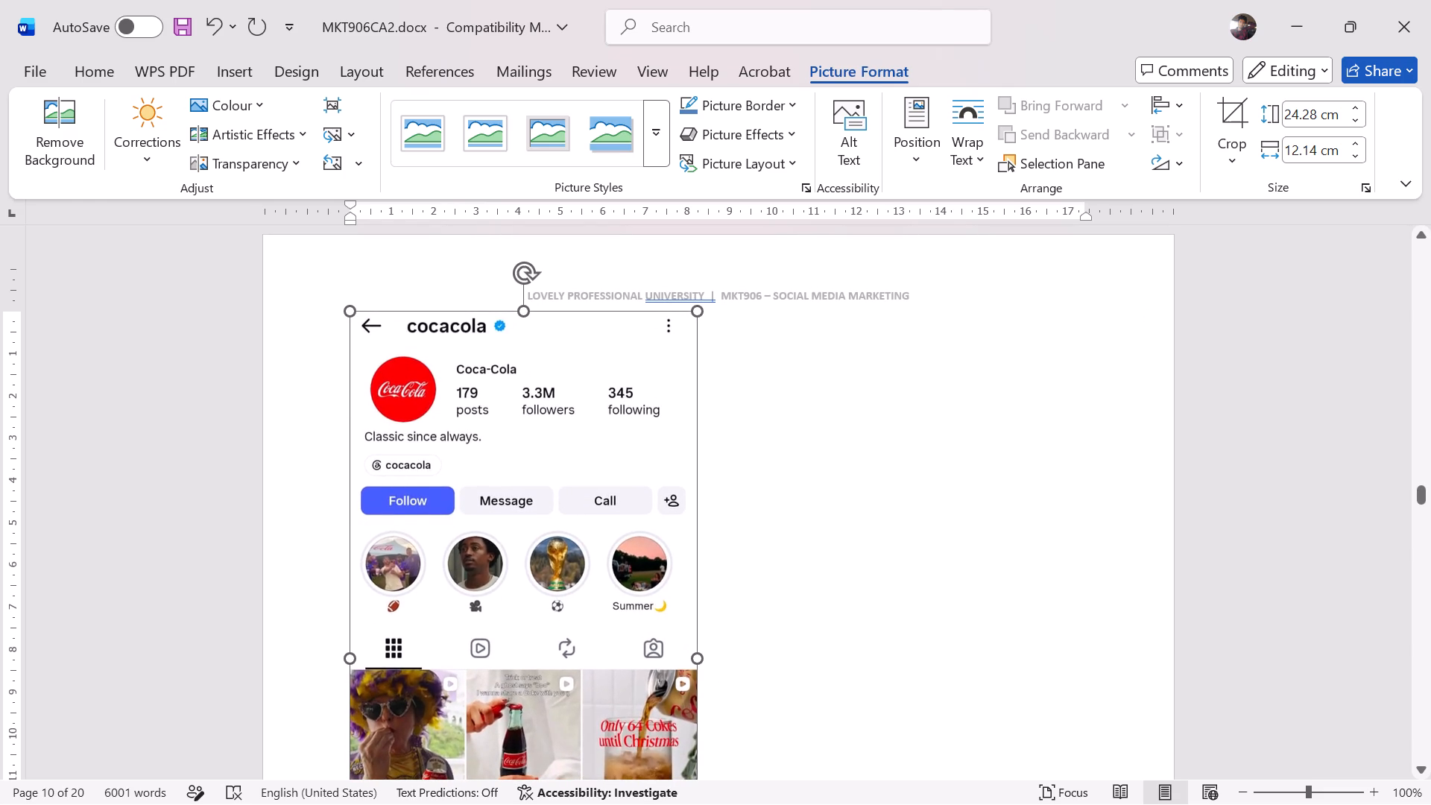
# Enter placeholder text directly after the Coca-Cola screenshot and trim it to the single letter c.
pyautogui.scroll(1, 804, 438)
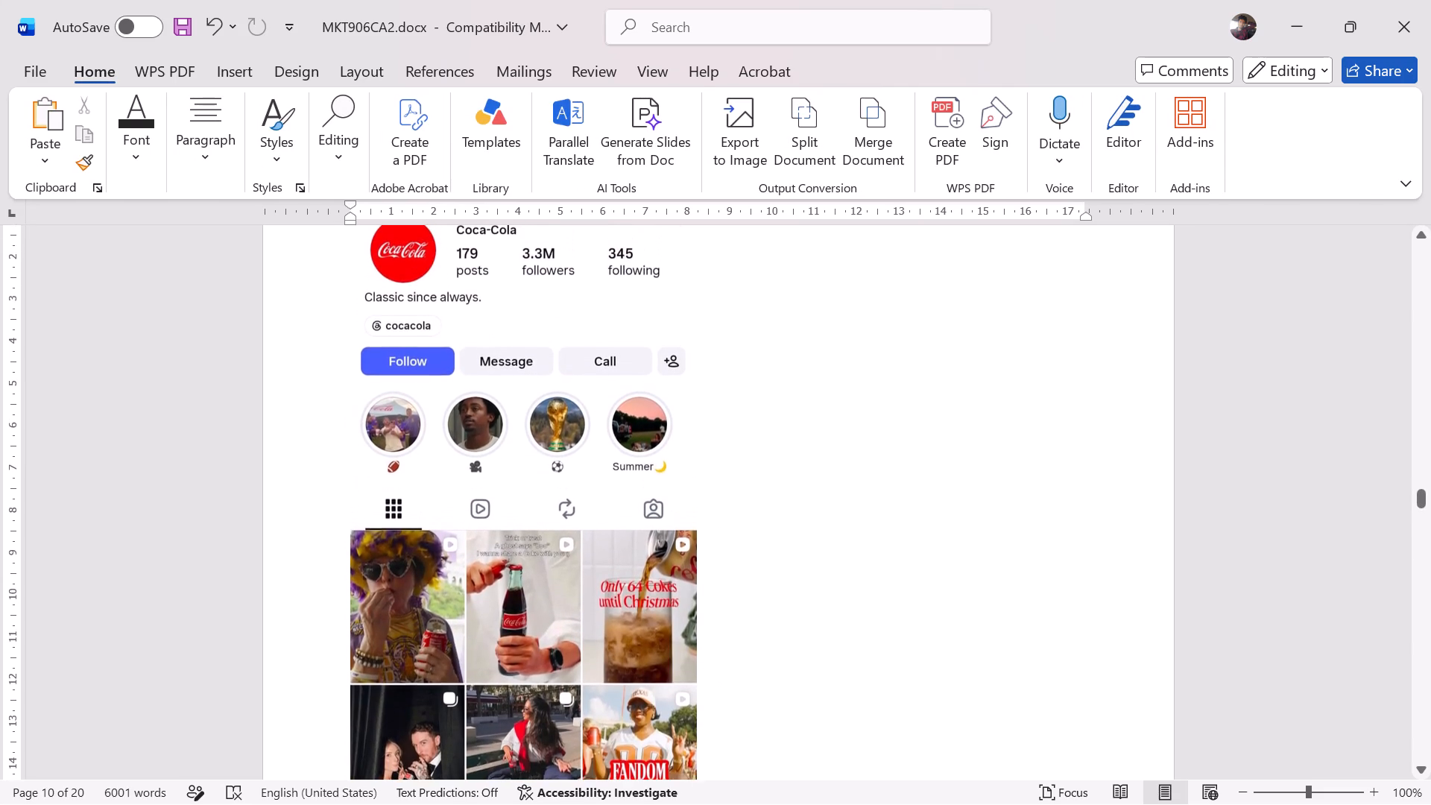
pyautogui.scroll(1, 804, 438)
pyautogui.click(804, 438)
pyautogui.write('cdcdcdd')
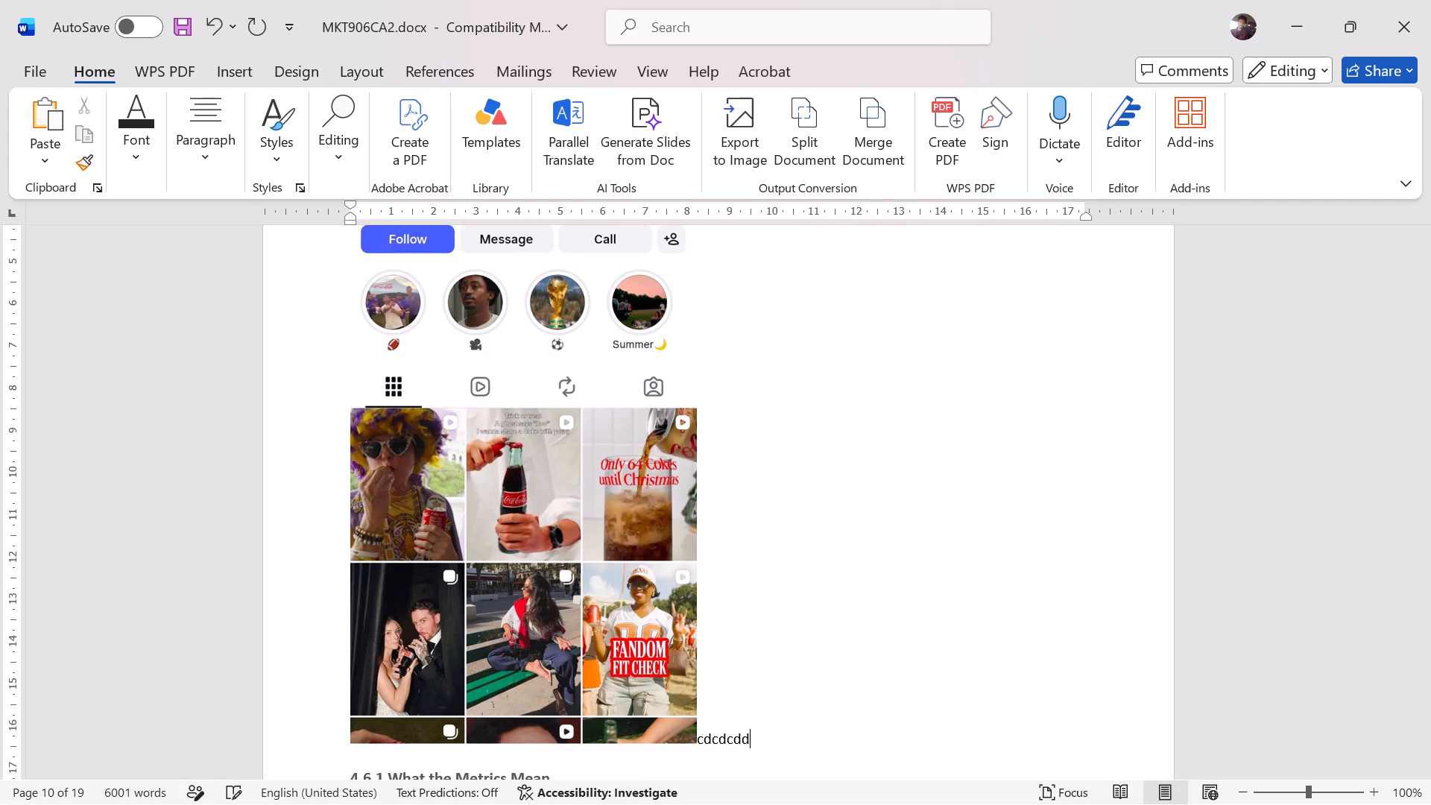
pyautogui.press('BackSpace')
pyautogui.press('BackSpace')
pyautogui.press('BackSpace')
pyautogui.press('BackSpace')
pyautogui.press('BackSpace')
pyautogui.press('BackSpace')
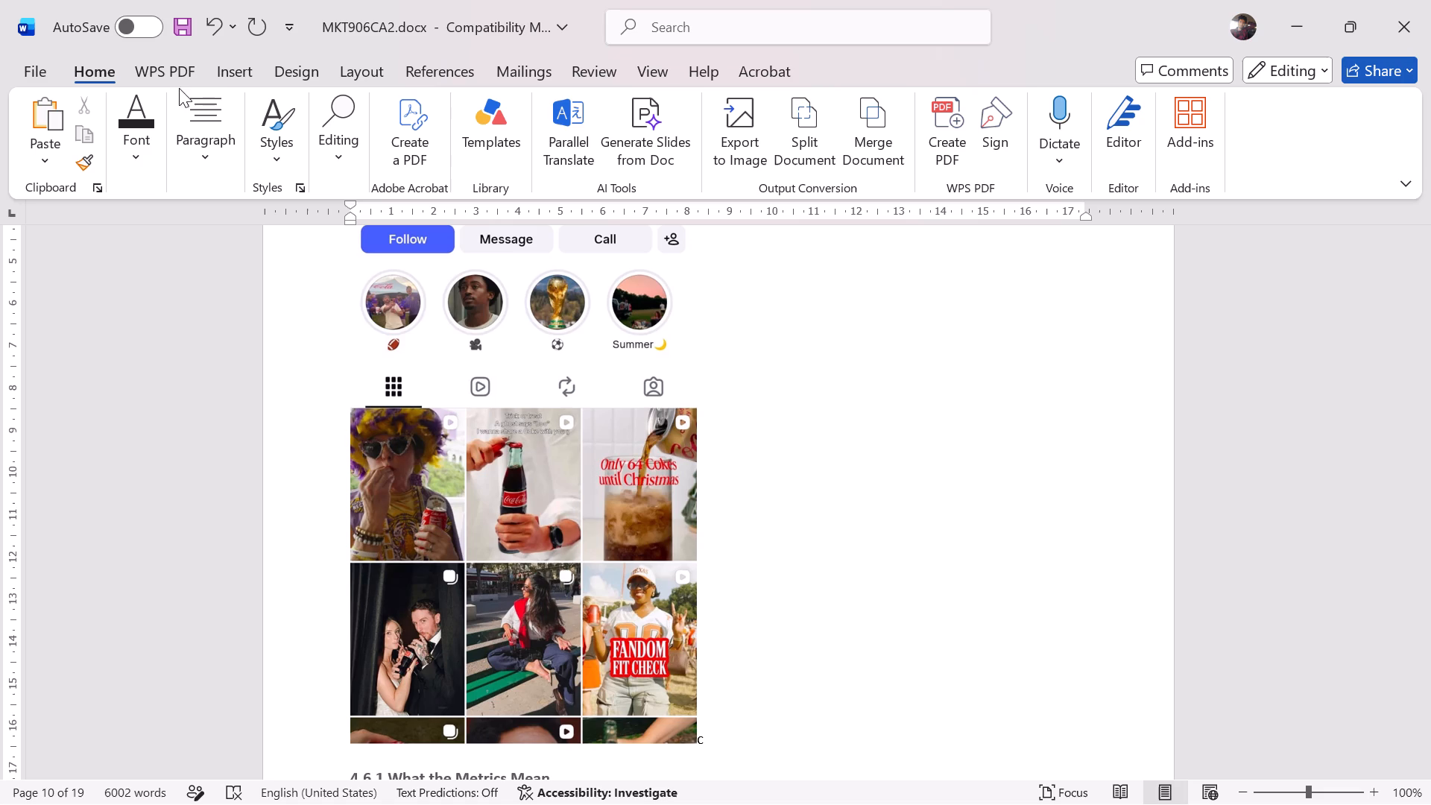
# Insert Pepsi's Instagram profile picture, WhatsApp Image 2026-11-04 at 8.44.36 PM from Downloads, after the letter c following the Coca-Cola screenshot.
pyautogui.click(244, 66)
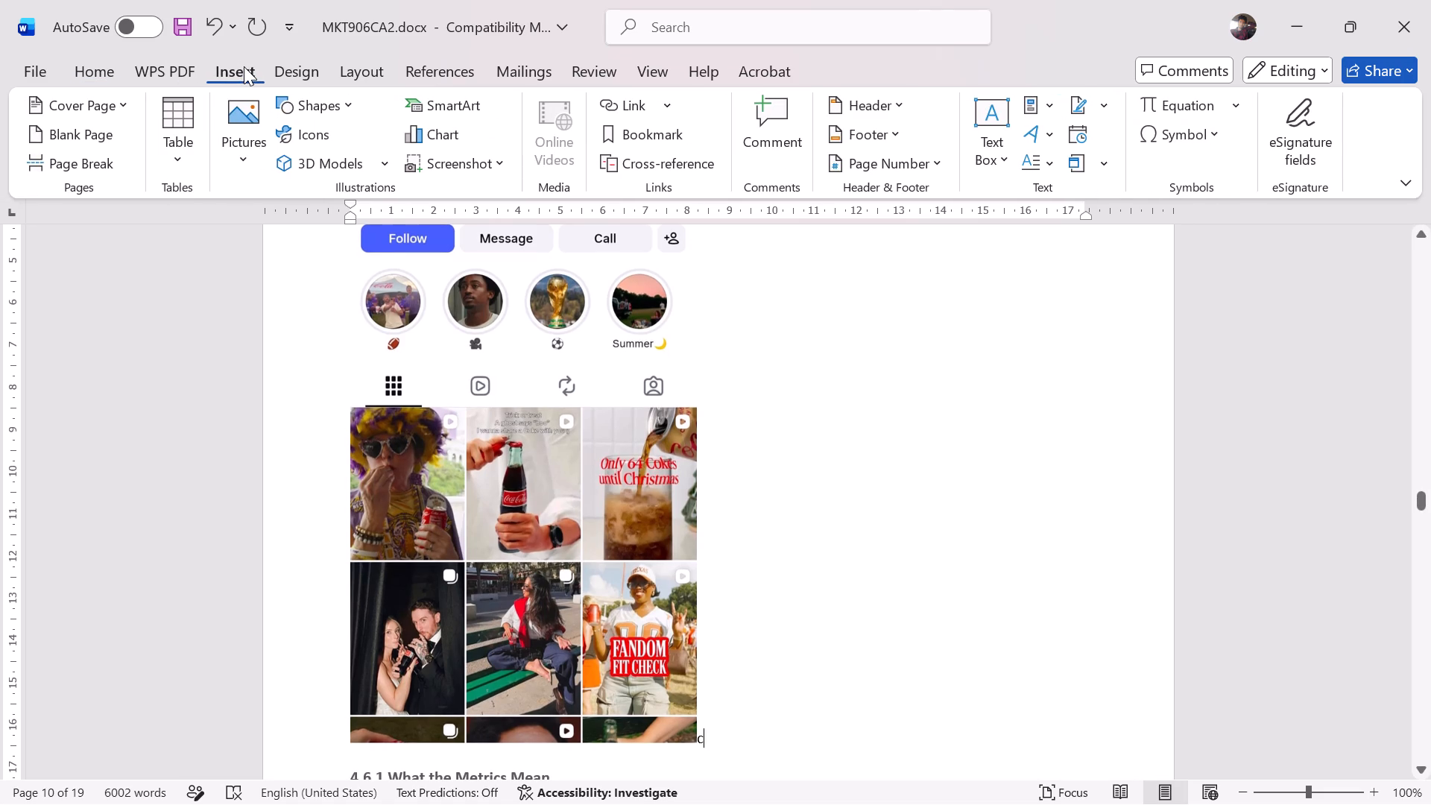
pyautogui.click(243, 142)
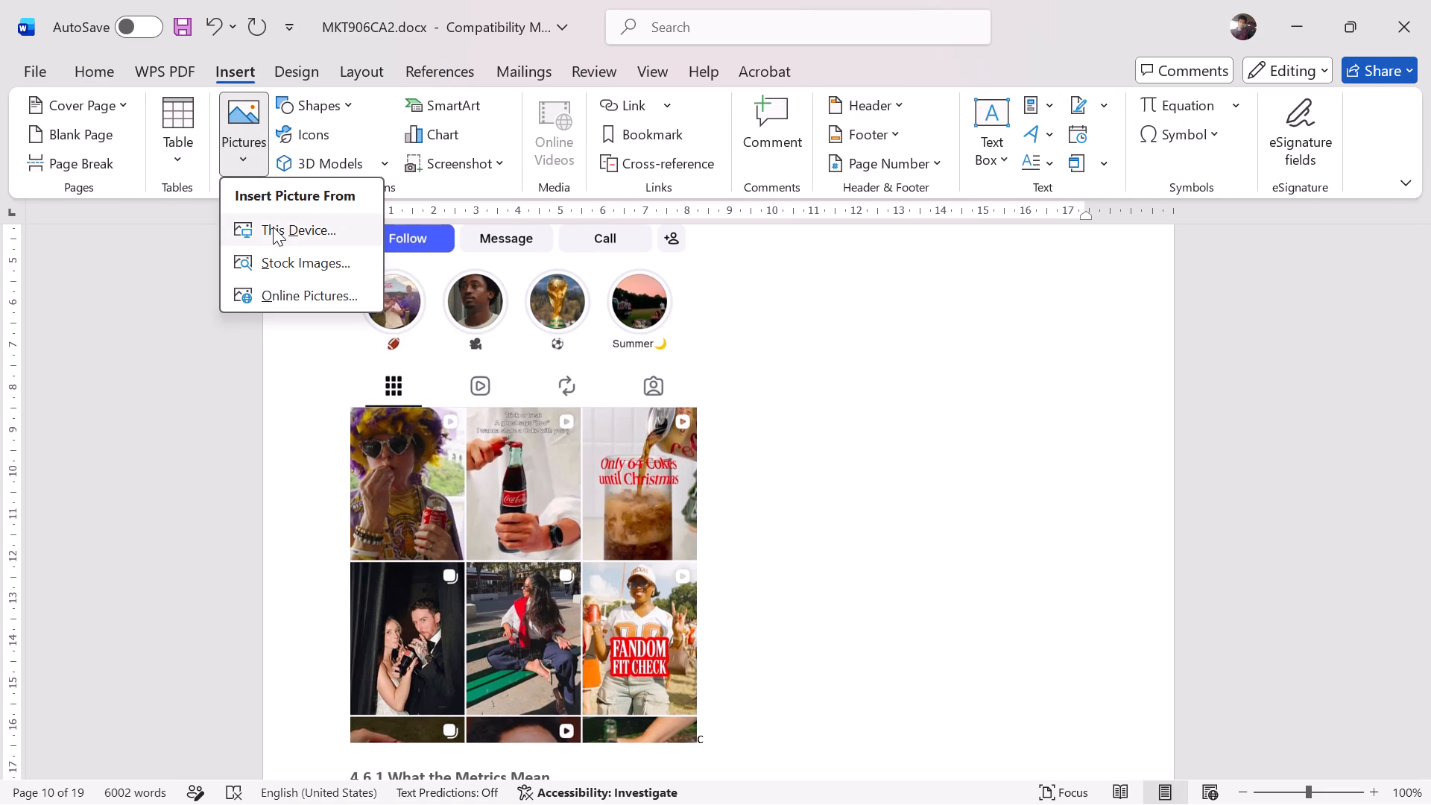
pyautogui.click(273, 227)
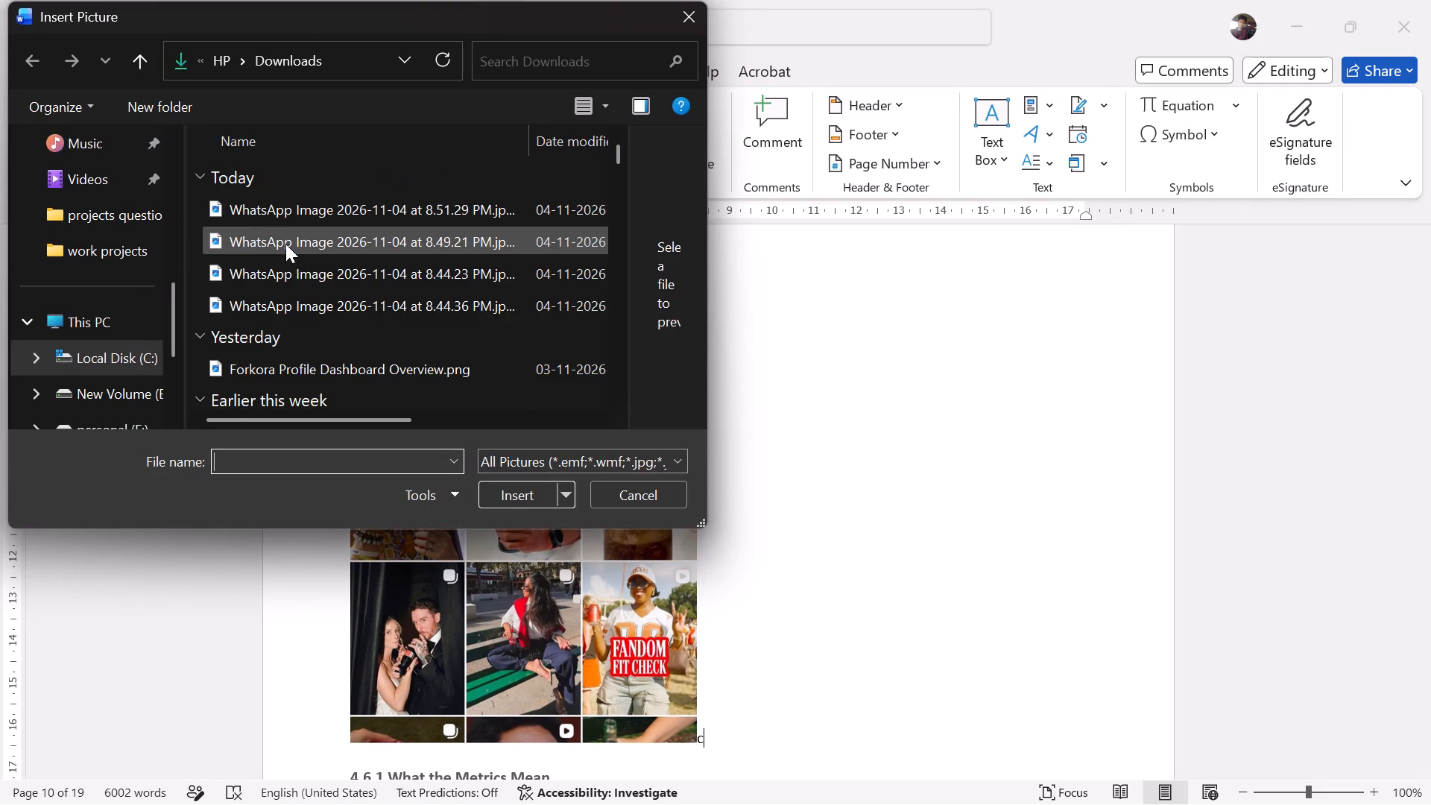
pyautogui.click(308, 298)
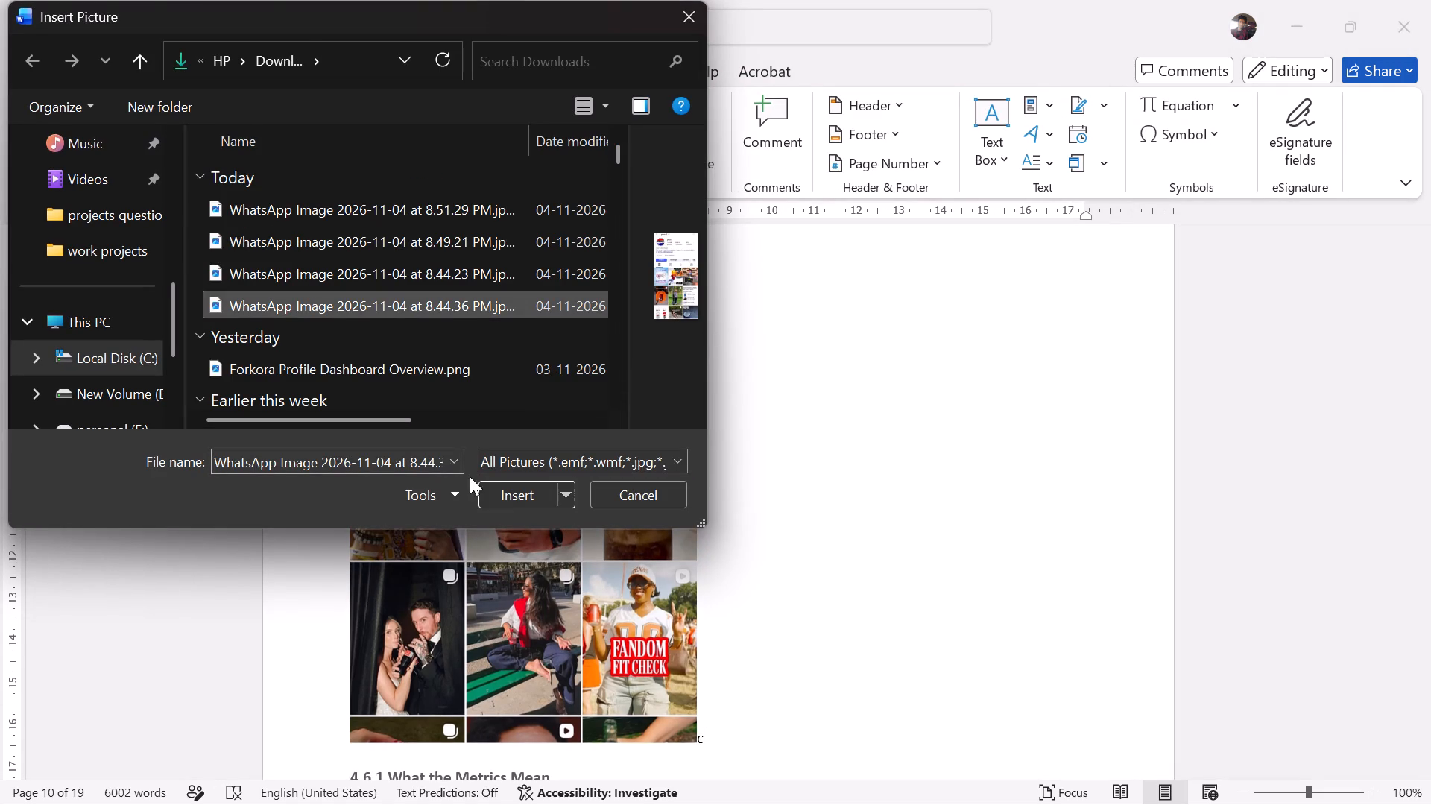
pyautogui.click(497, 495)
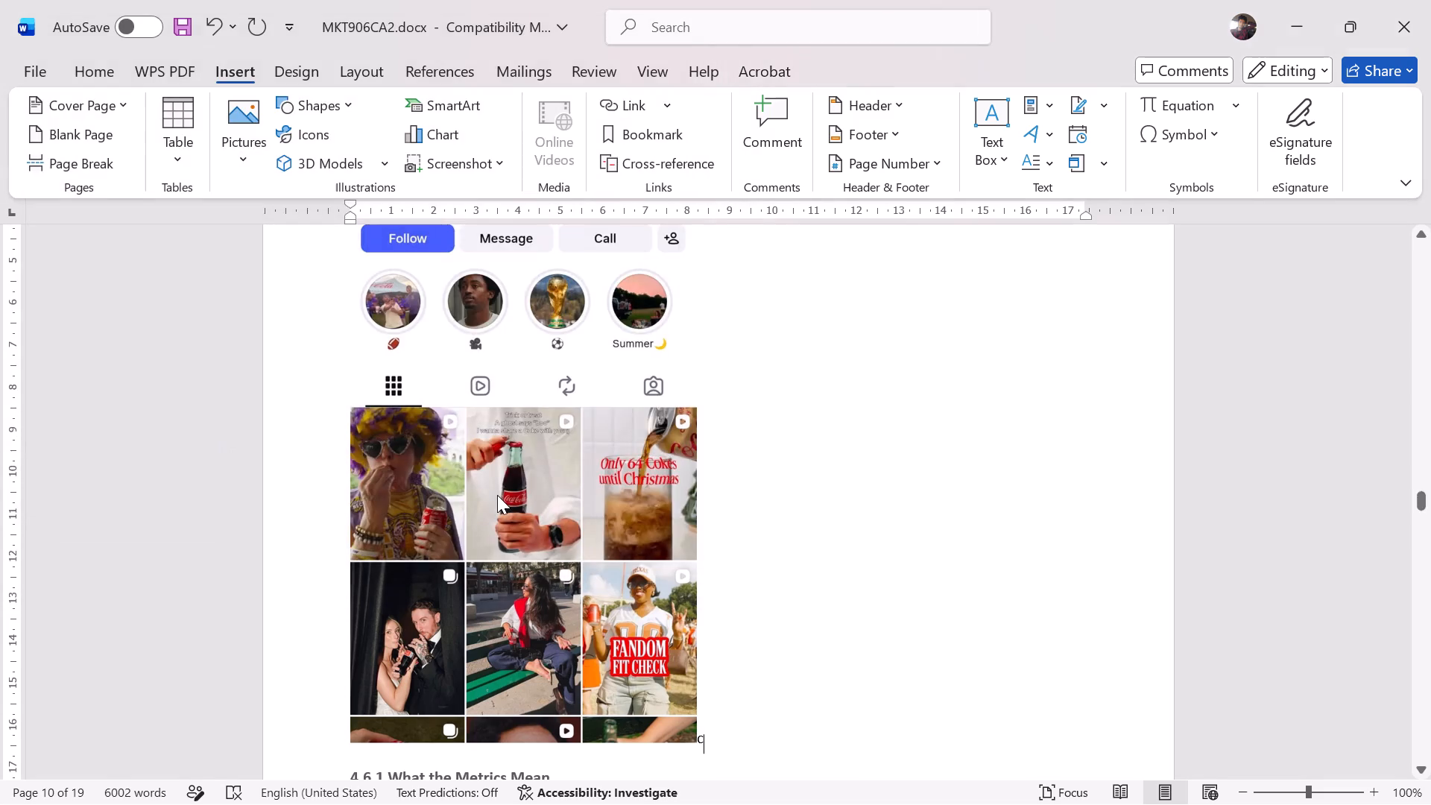
# Shrink the Pepsi screenshot to about 9 cm wide, flipped horizontally, so it fits beside the Coca-Cola screenshot.
pyautogui.scroll(1, 497, 495)
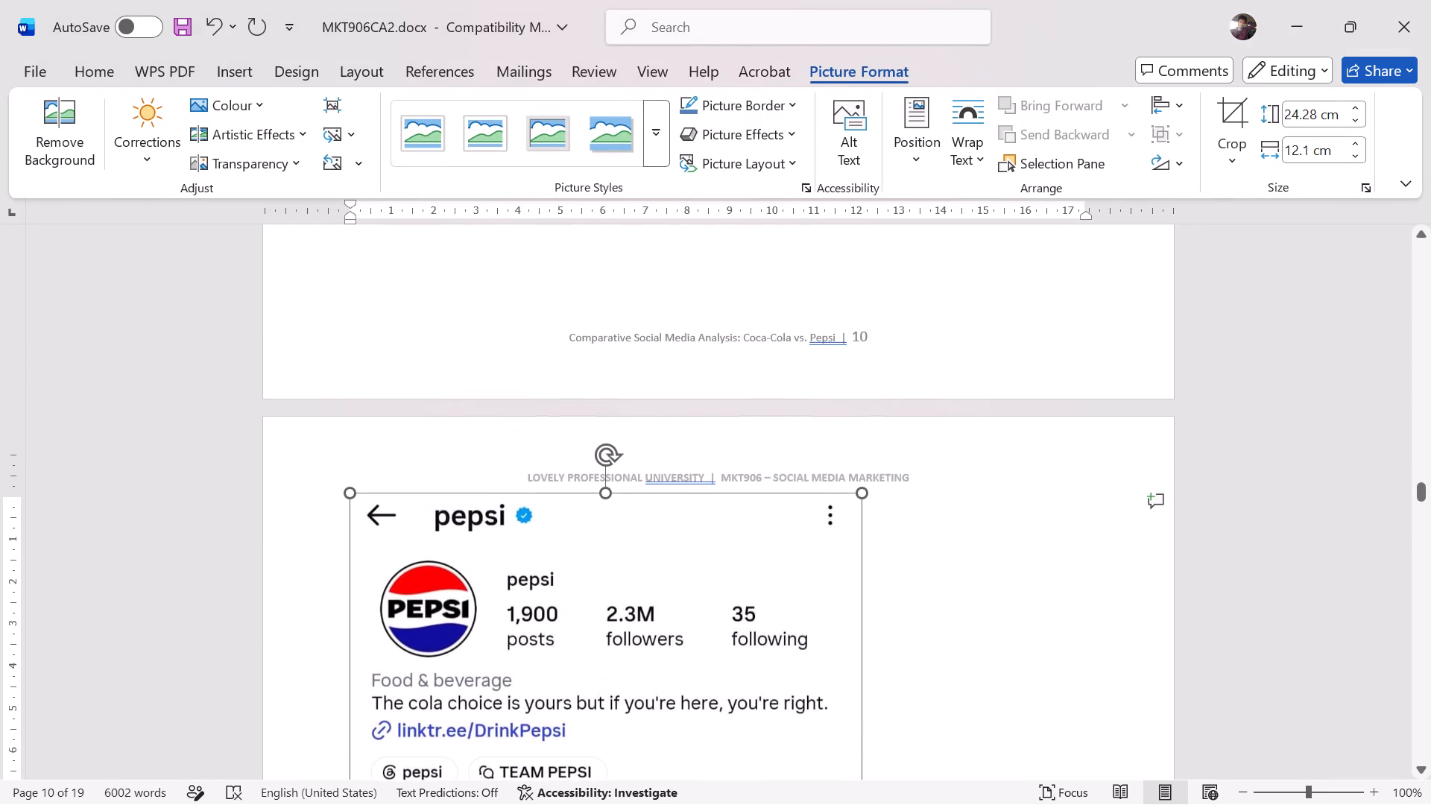
pyautogui.moveTo(353, 499); pyautogui.dragTo(496, 565)
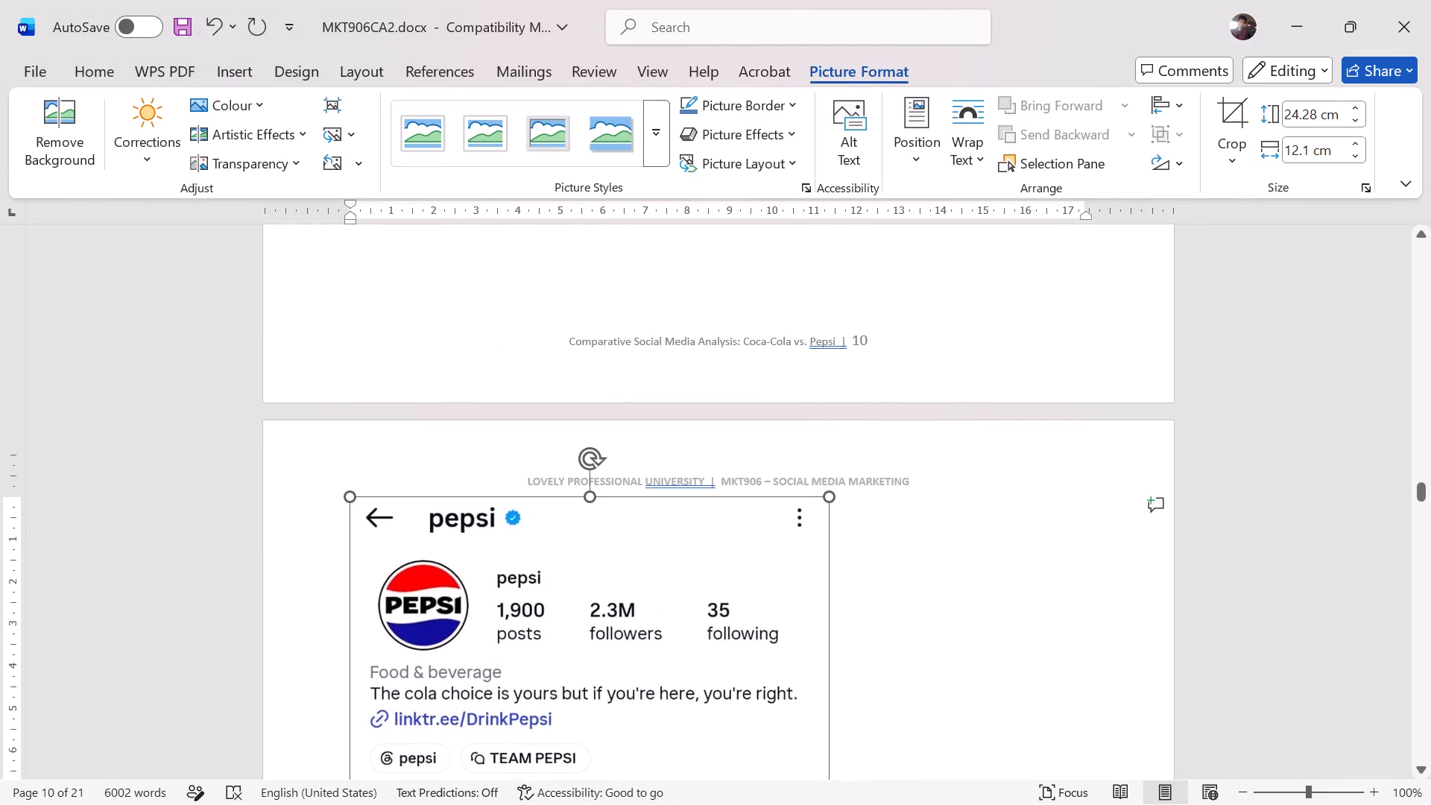
pyautogui.moveTo(496, 565); pyautogui.dragTo(1000, 786)
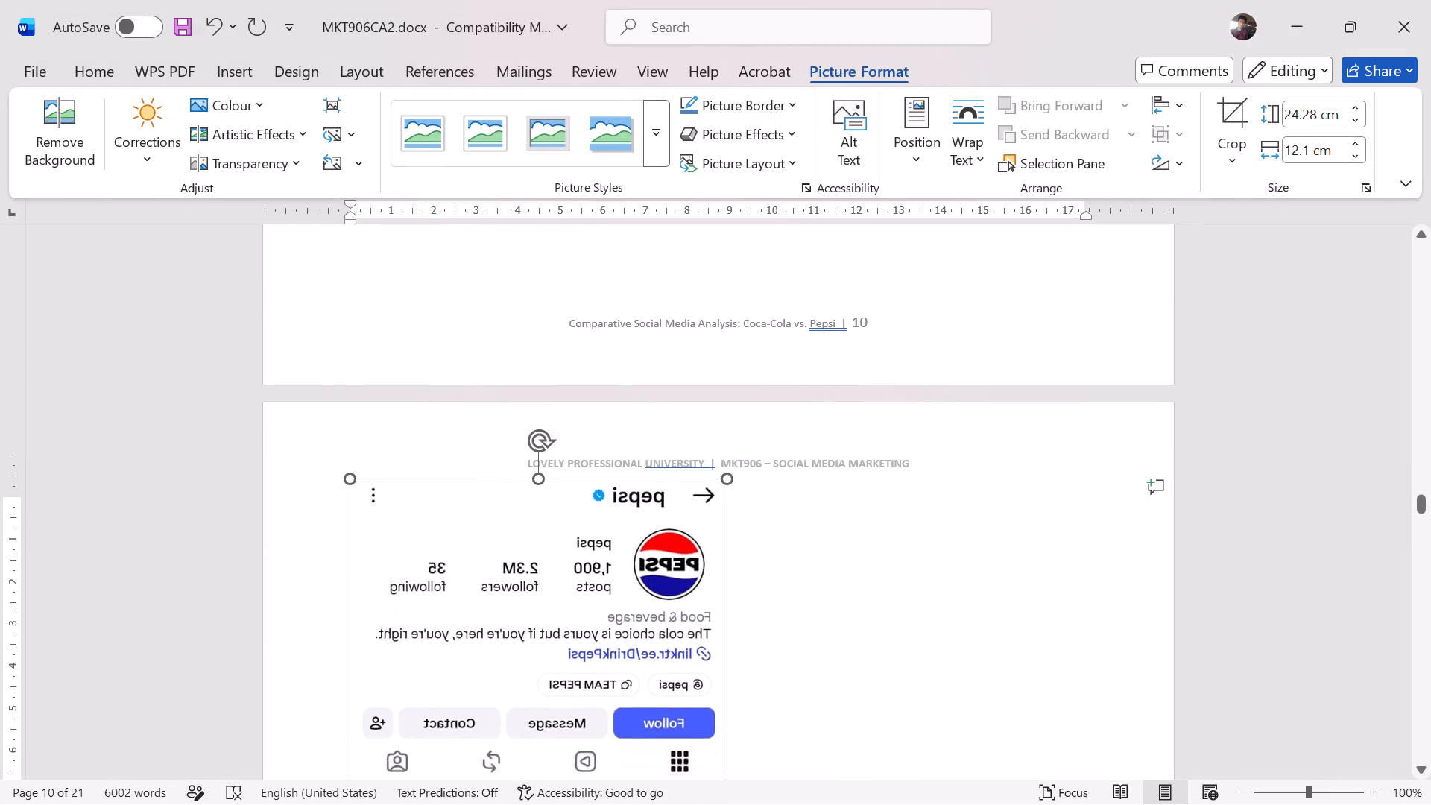
pyautogui.moveTo(1000, 786); pyautogui.dragTo(967, 751)
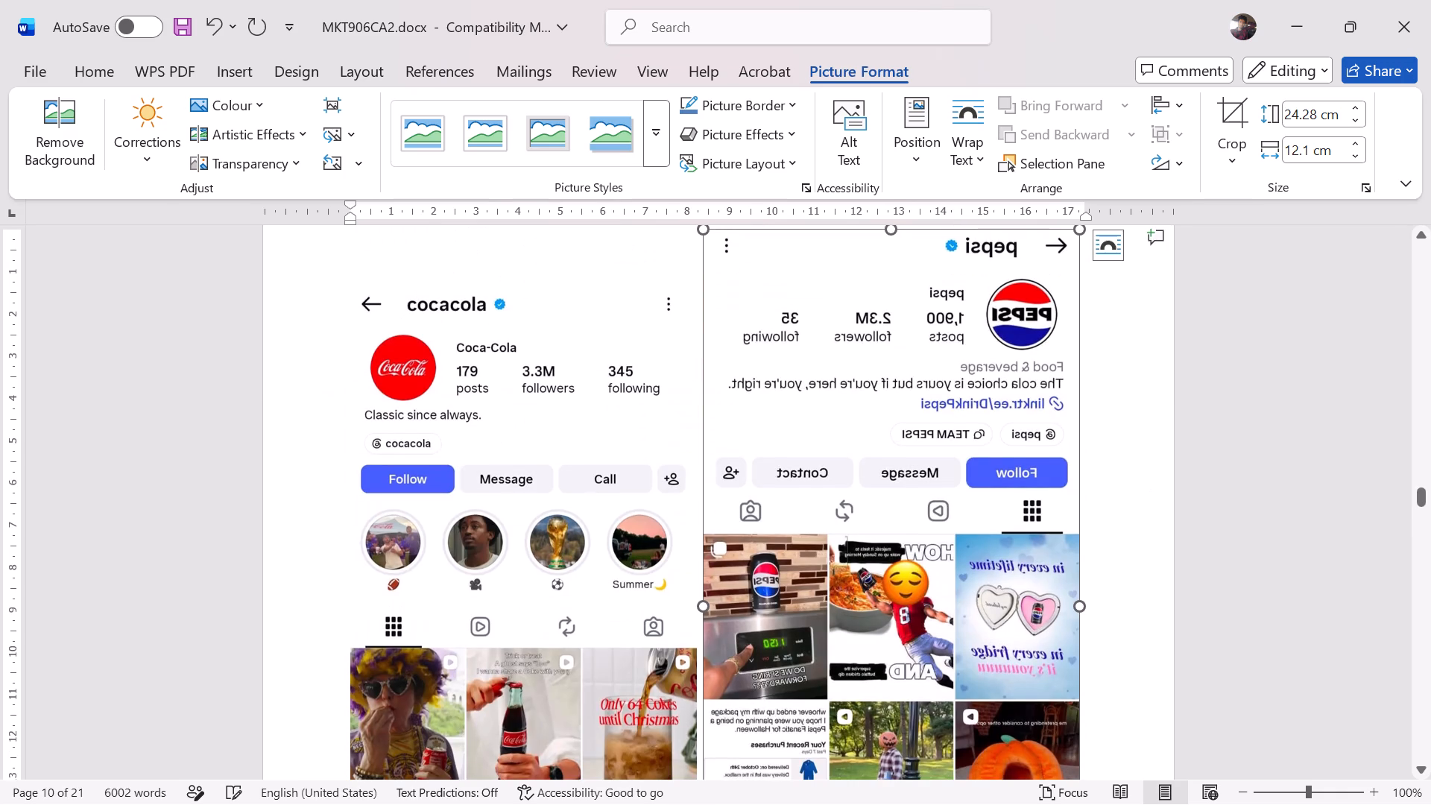
pyautogui.scroll(-4, 901, 598)
pyautogui.scroll(2, 901, 598)
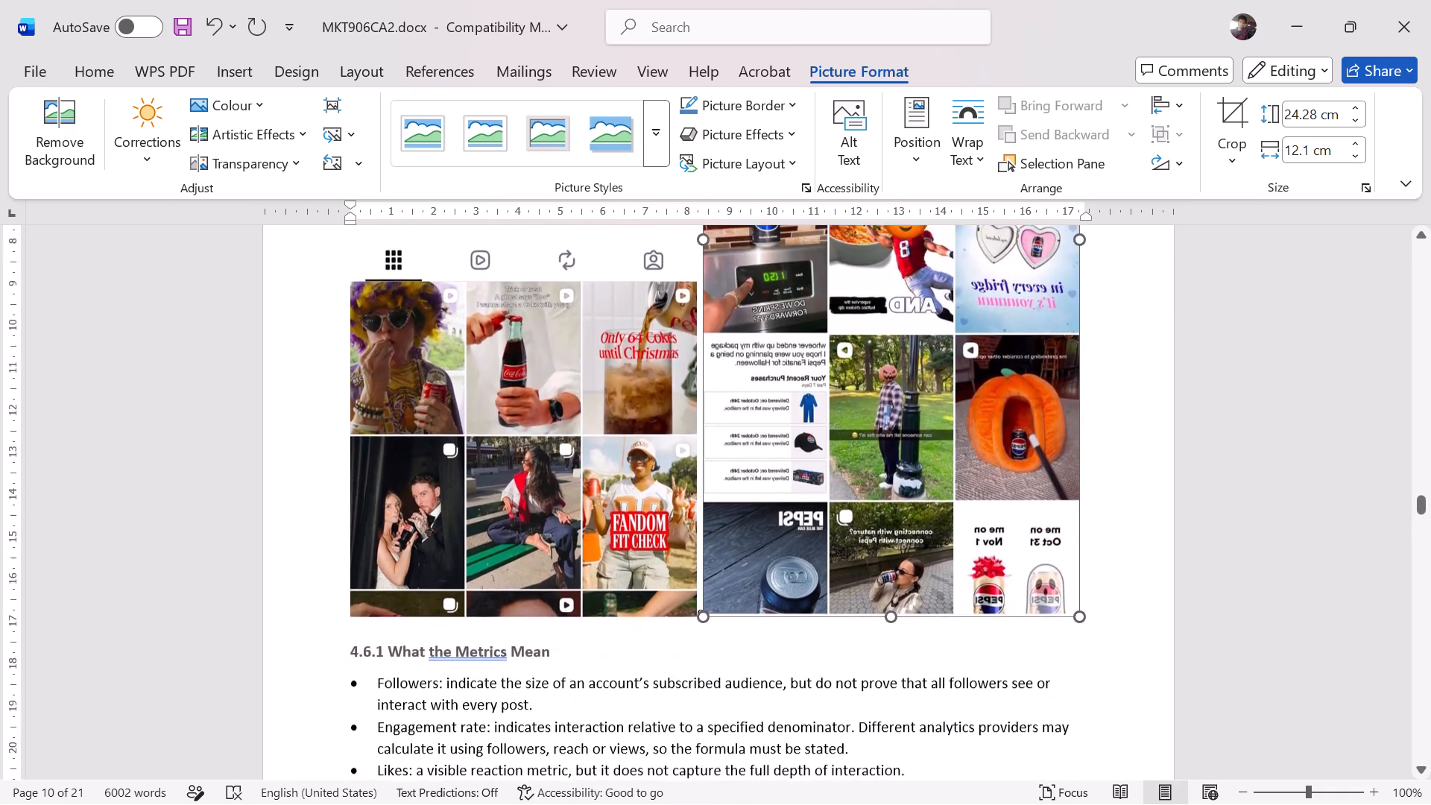
# Shrink the mirrored Pepsi Instagram profile screenshot on page 10 so it fits beside the Coca-Cola profile screenshot.
pyautogui.scroll(1, 901, 598)
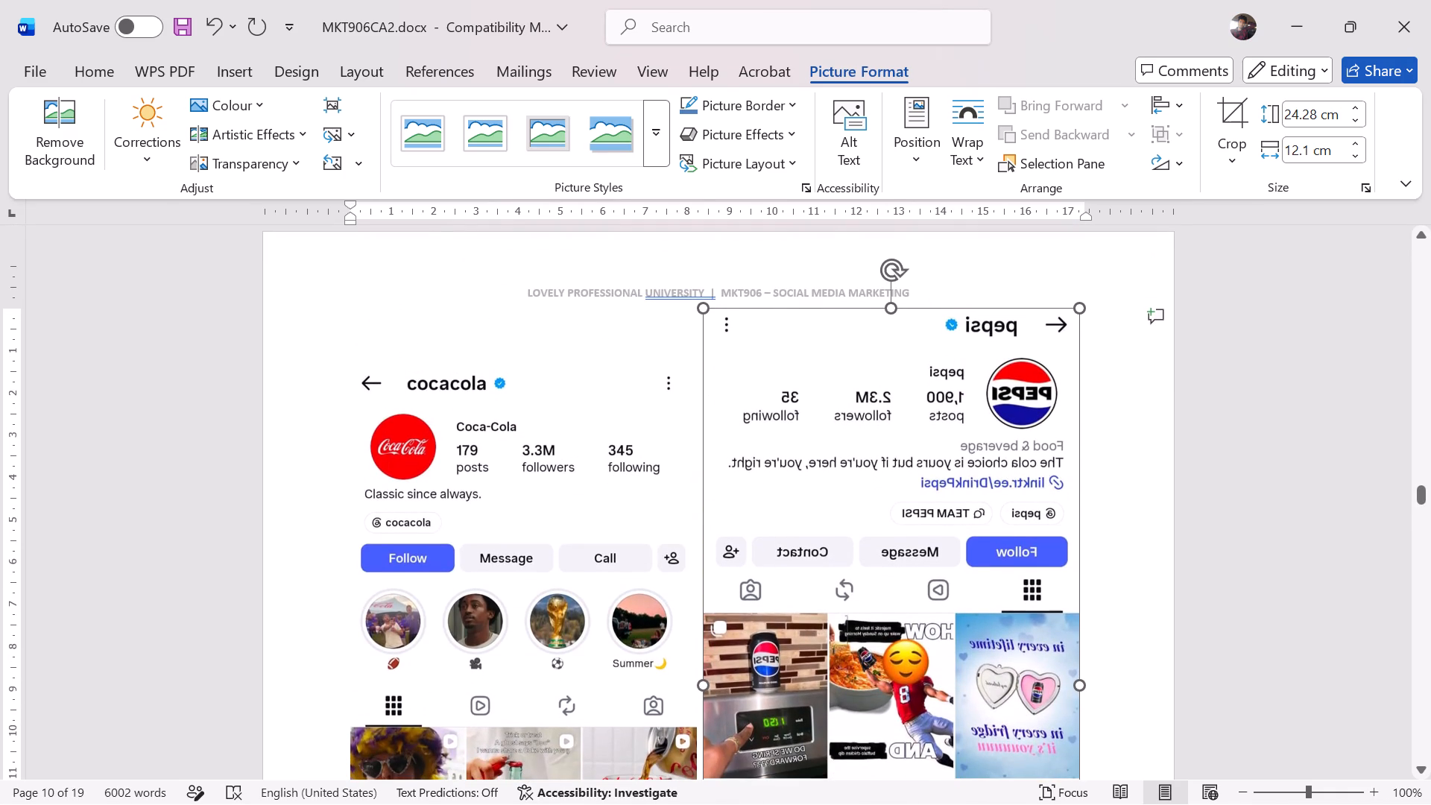
pyautogui.moveTo(962, 373); pyautogui.dragTo(993, 371)
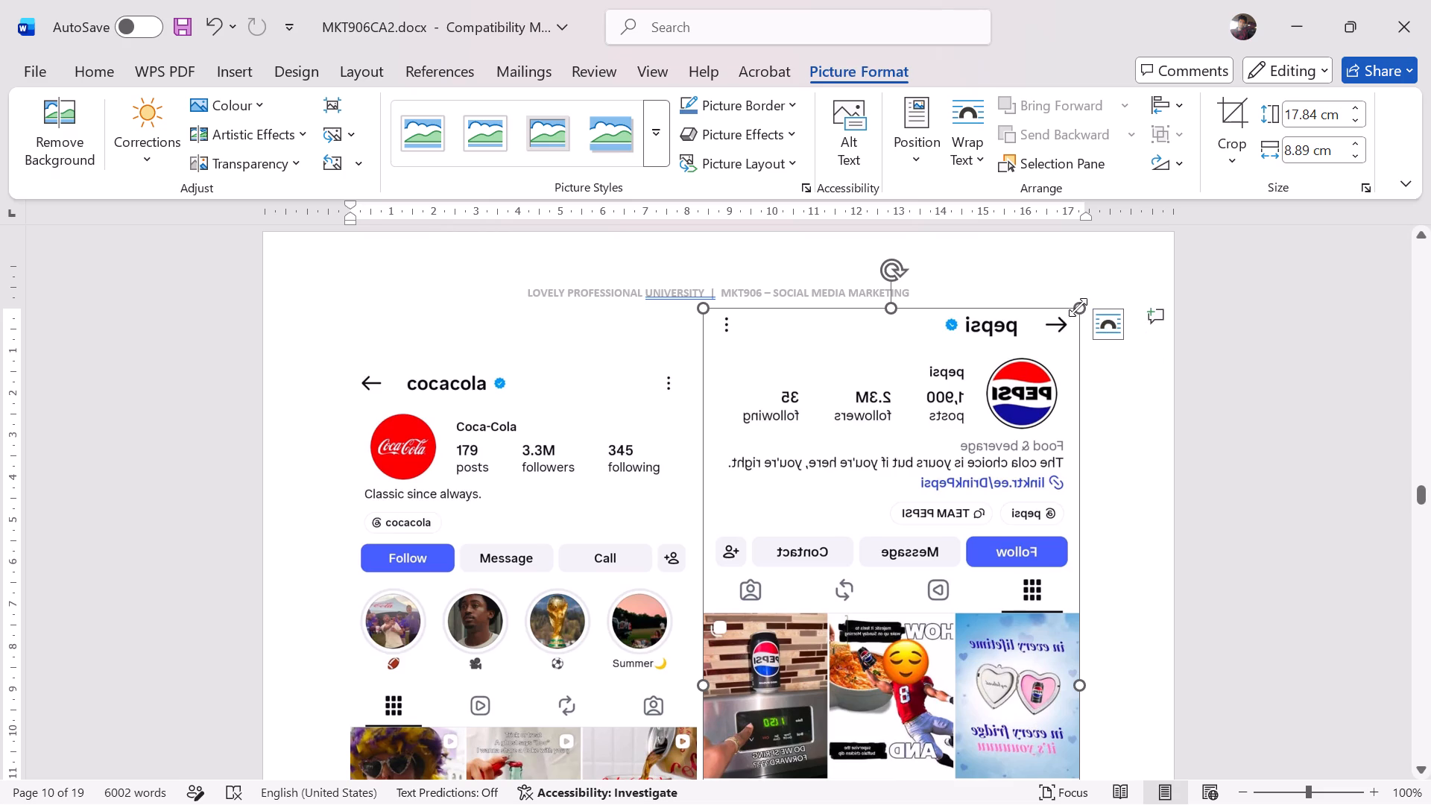
pyautogui.click(888, 268)
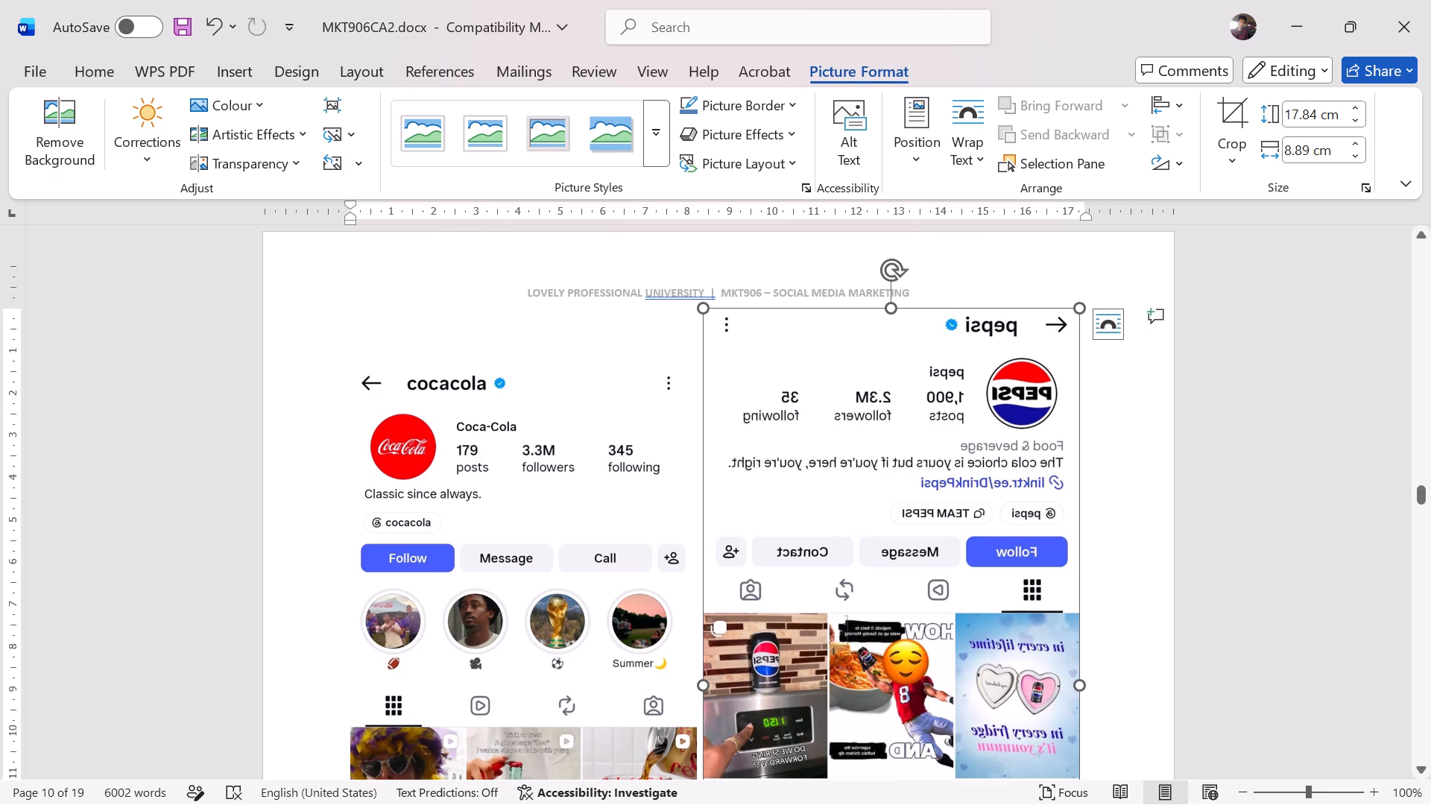
pyautogui.click(895, 271)
pyautogui.moveTo(1080, 307); pyautogui.dragTo(1047, 337)
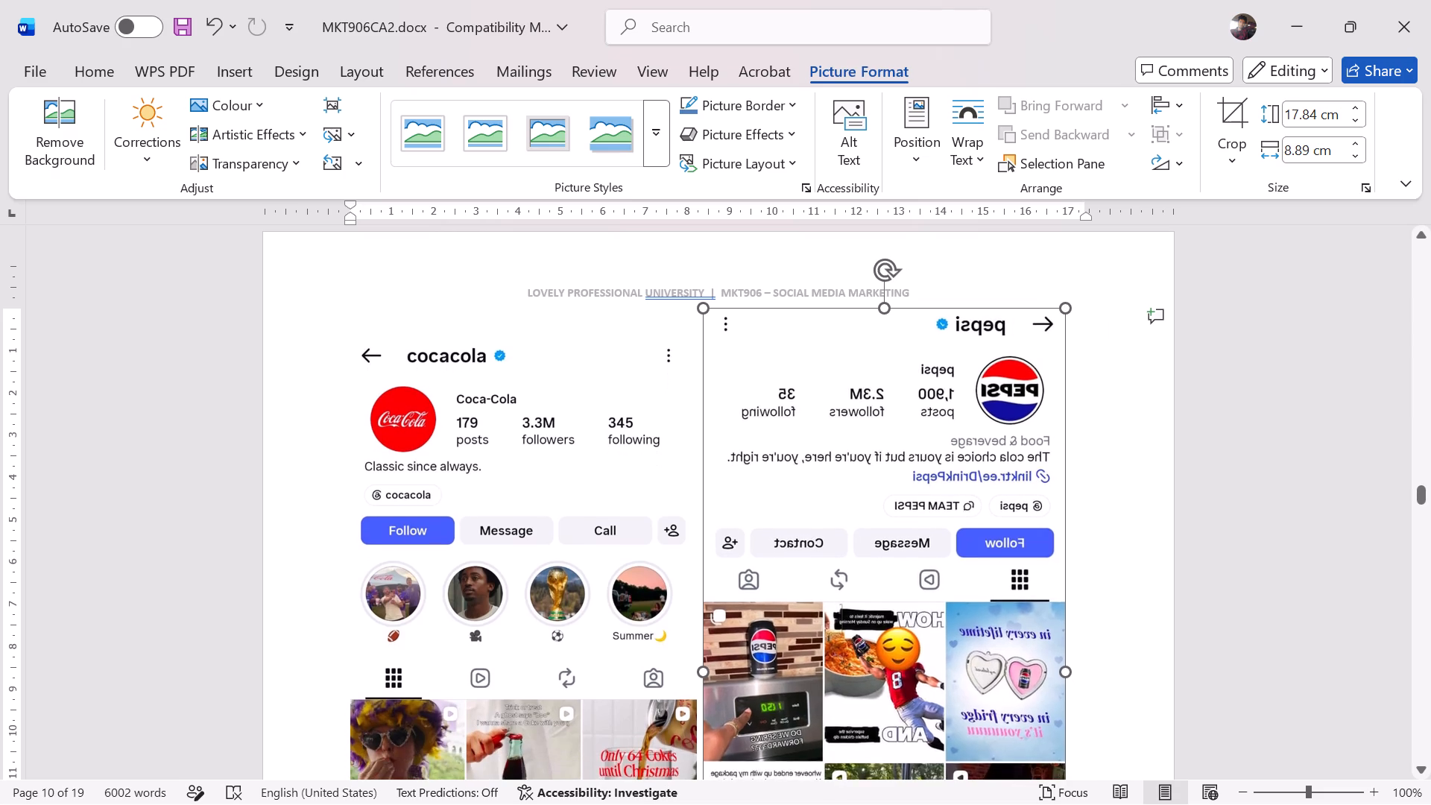
pyautogui.moveTo(1047, 337); pyautogui.dragTo(1011, 387)
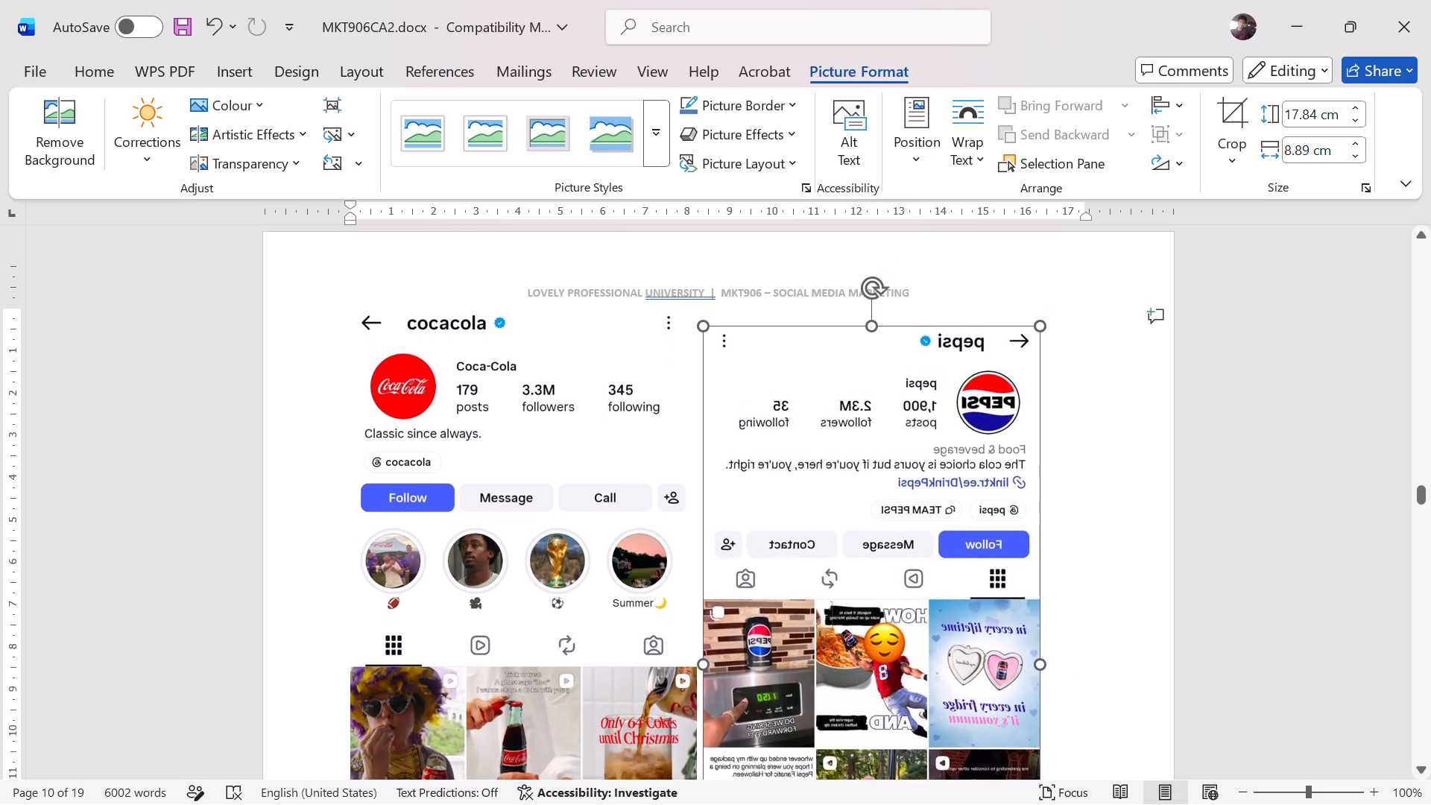
pyautogui.moveTo(1011, 387); pyautogui.dragTo(1014, 379)
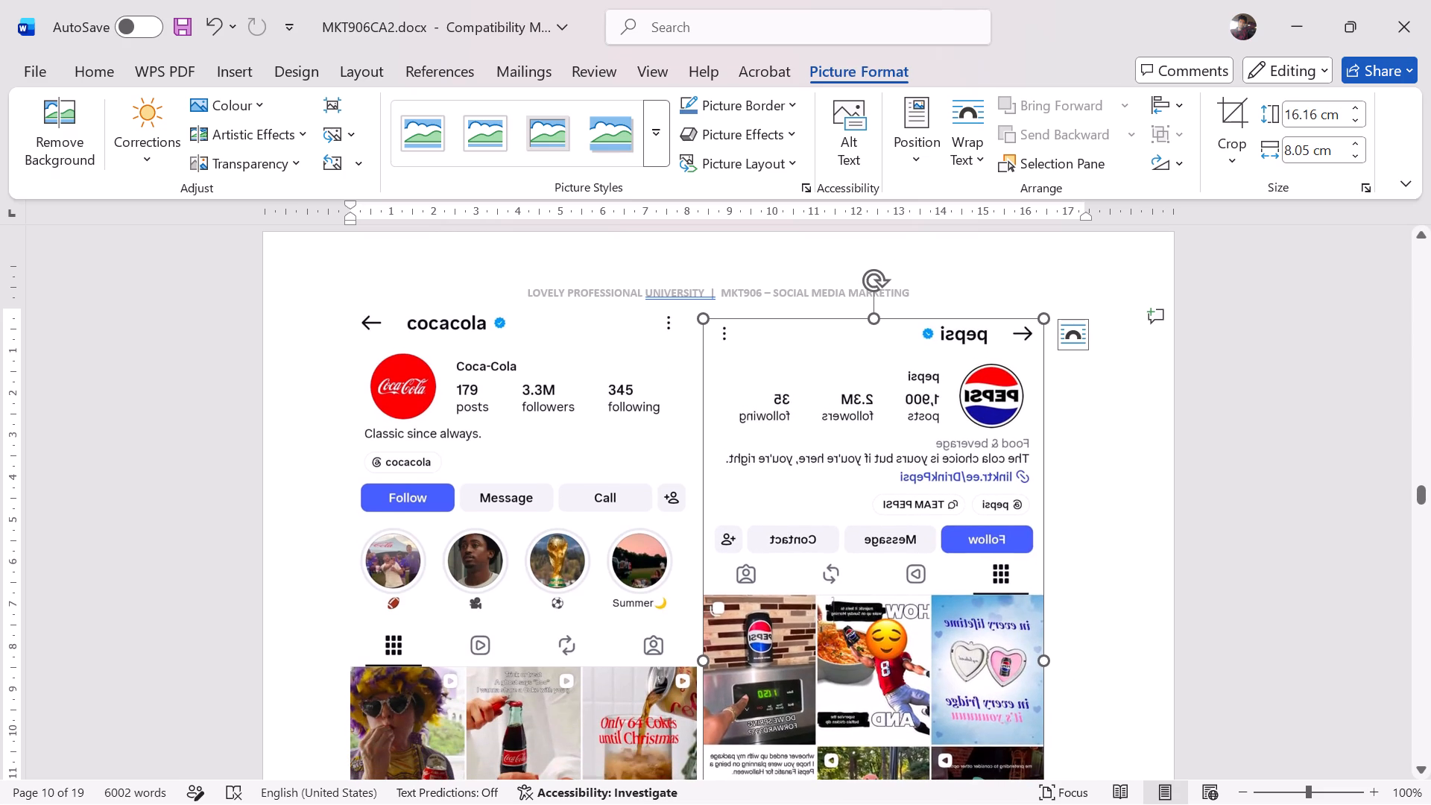
# Delete the mirrored Pepsi profile screenshot on page 10 and the stray letter c after the Coca-Cola screenshot.
pyautogui.click(876, 278)
pyautogui.click(876, 278)
pyautogui.moveTo(892, 360); pyautogui.dragTo(941, 363)
pyautogui.press('Delete')
pyautogui.scroll(-2, 974, 457)
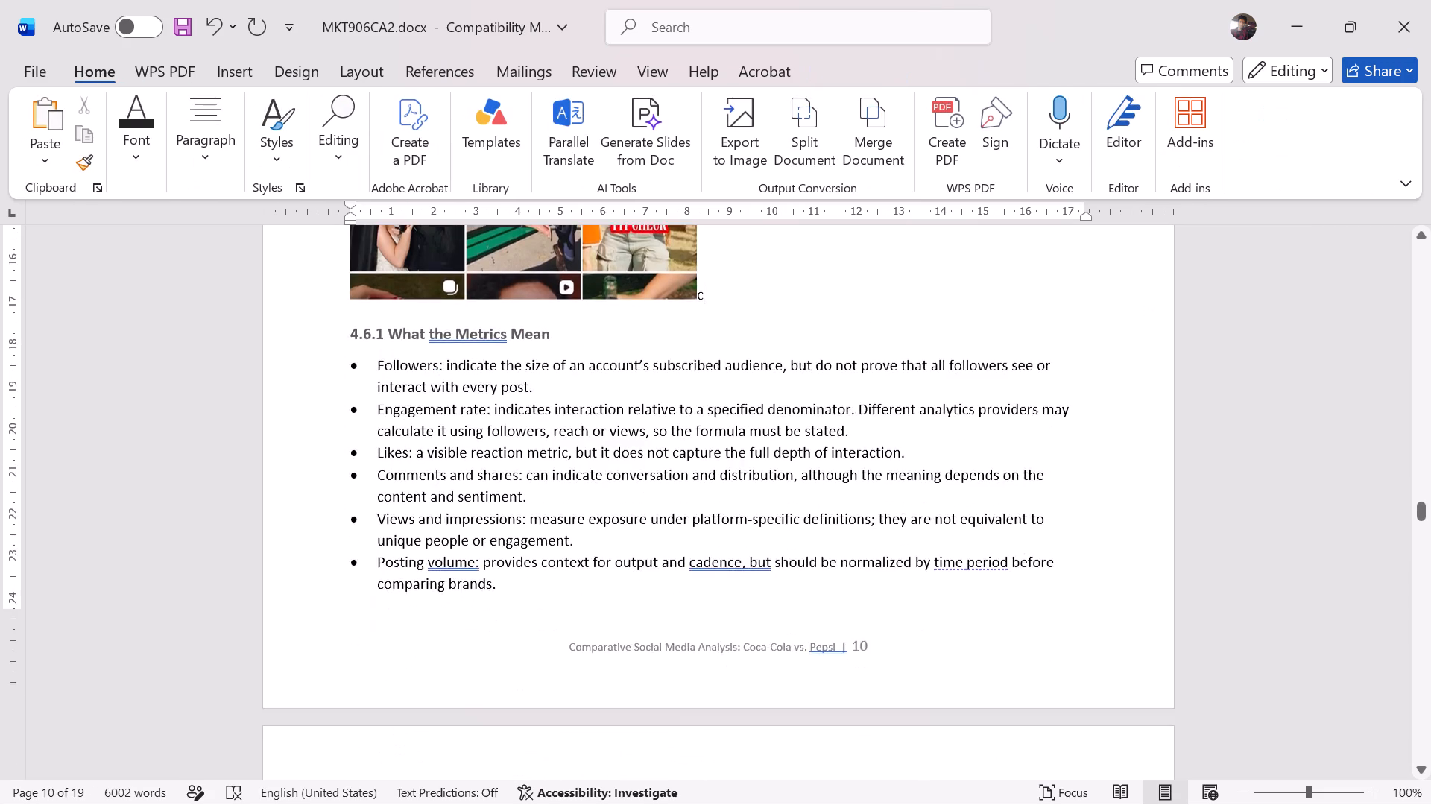
pyautogui.scroll(1, 974, 457)
pyautogui.press('BackSpace')
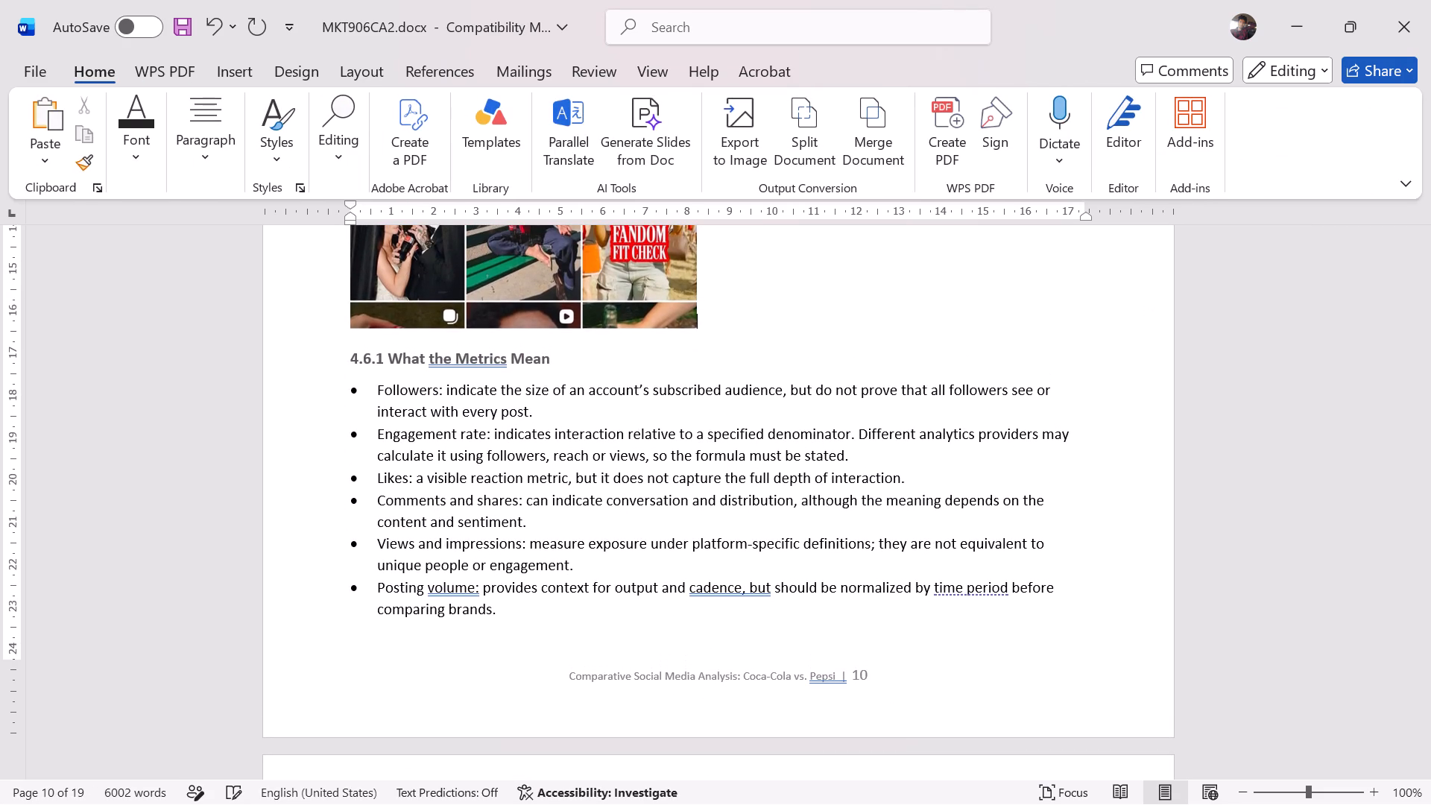
# Insert the Pepsi profile picture "WhatsApp Image 2026-11-04 at 8.44.36 PM" from Downloads directly after the Coca-Cola screenshot.
pyautogui.click(224, 75)
pyautogui.click(244, 127)
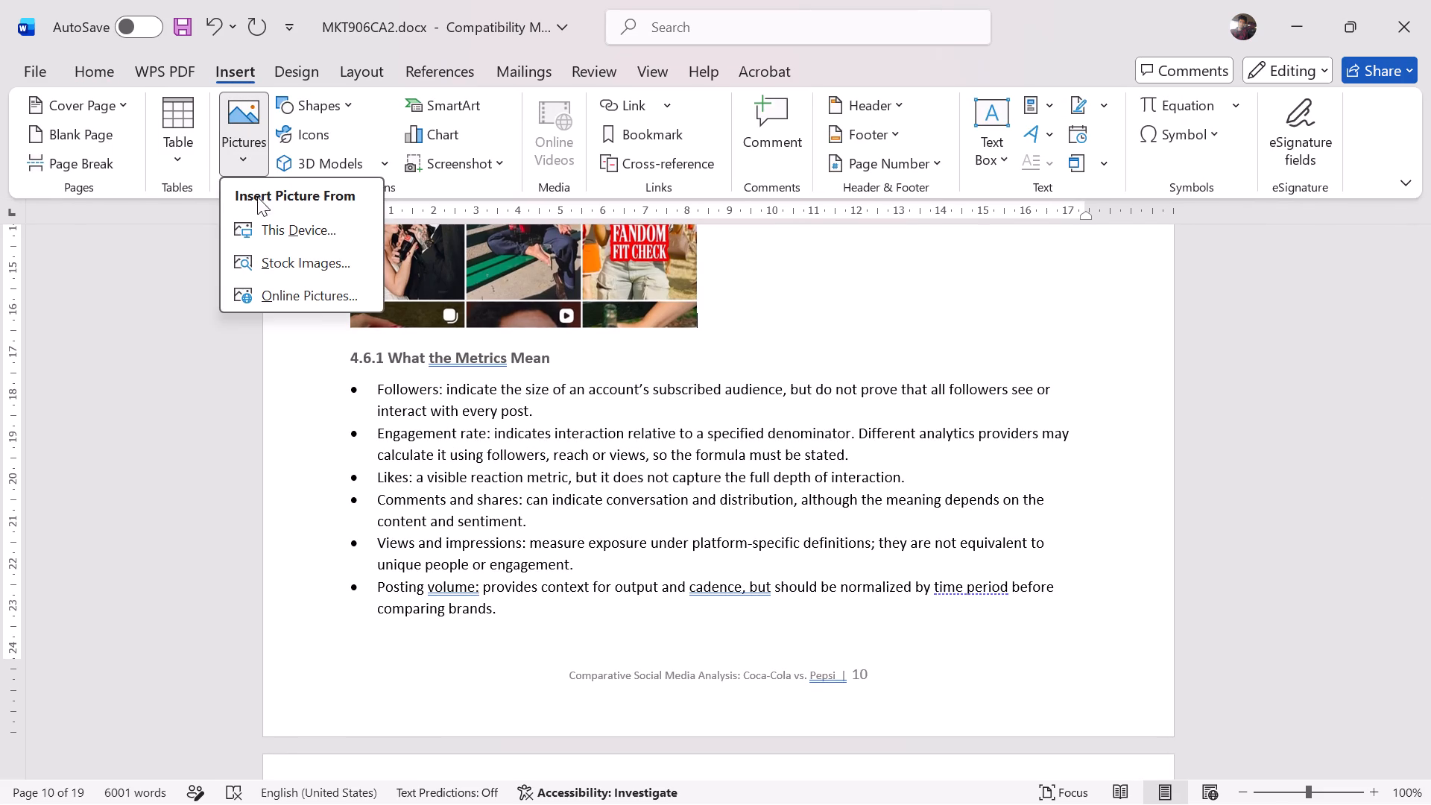
pyautogui.click(285, 233)
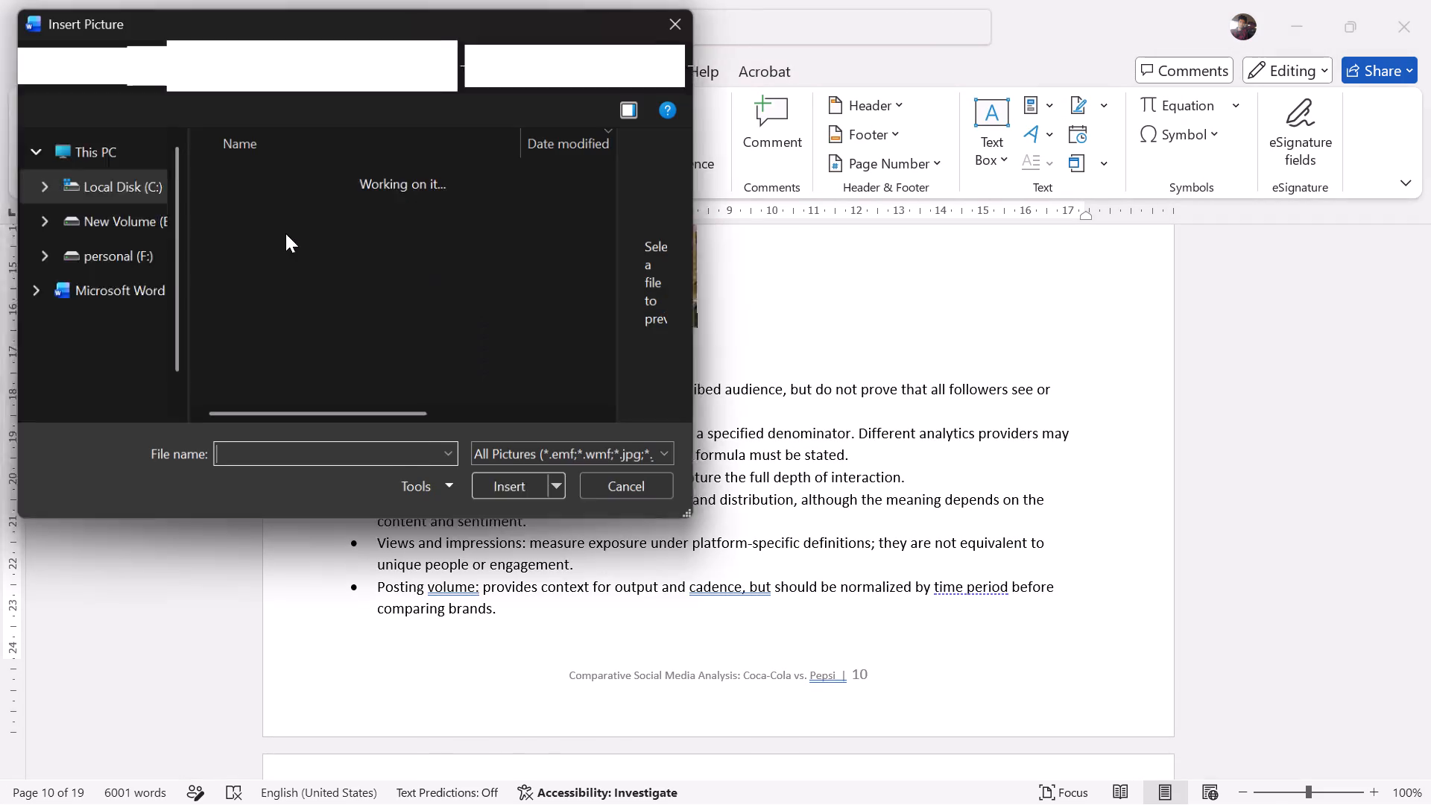
pyautogui.click(356, 299)
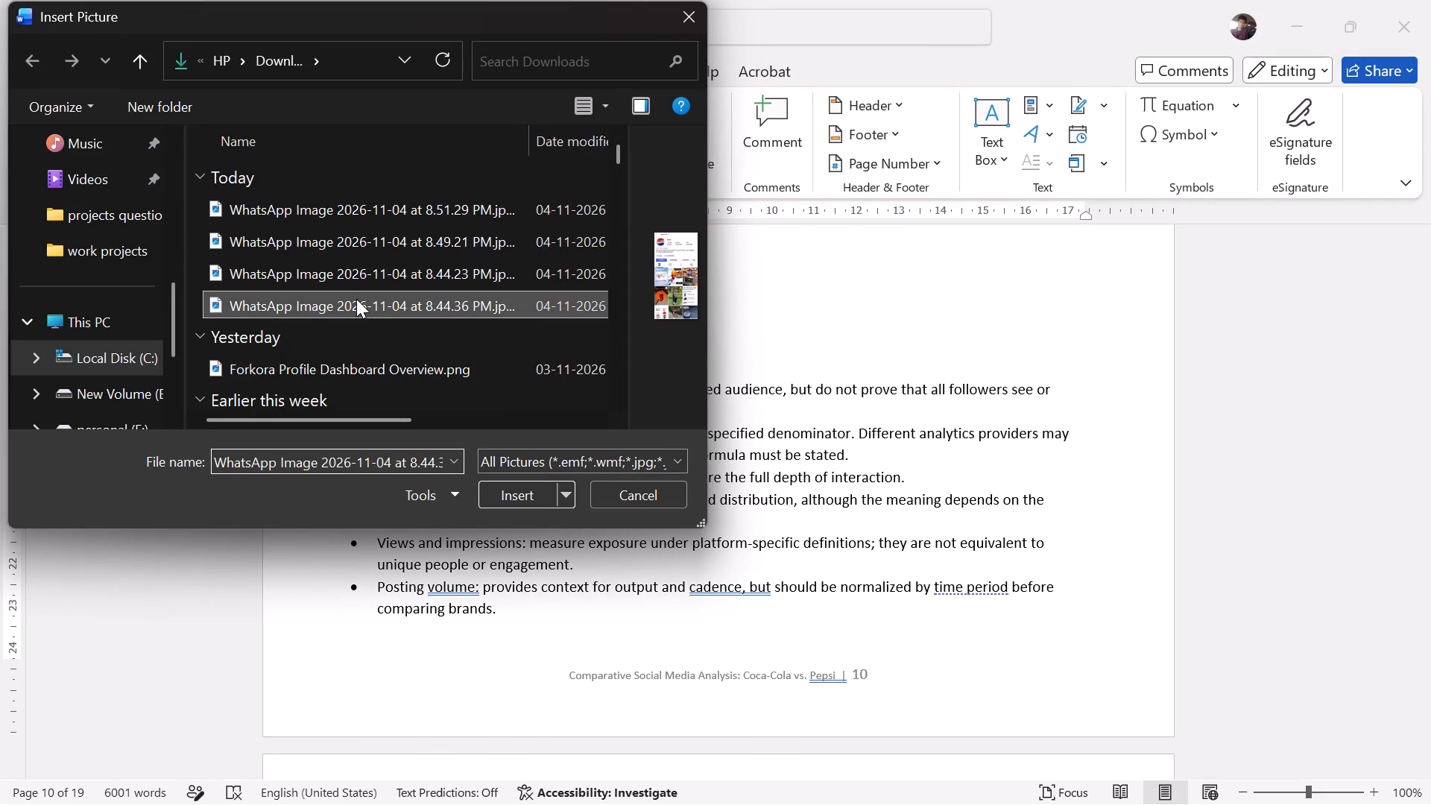
pyautogui.click(528, 502)
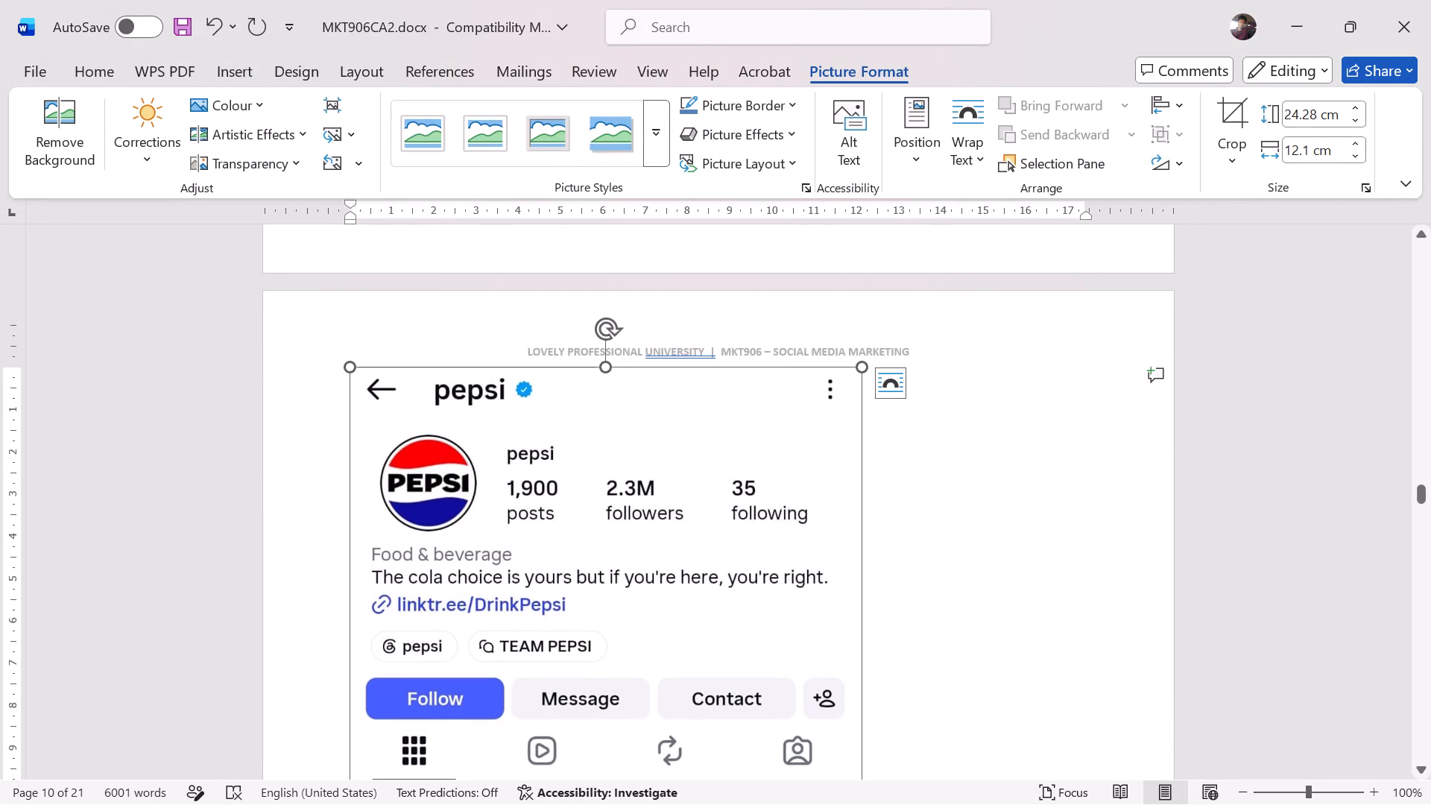
# Shrink the Pepsi profile screenshot proportionally until it fits beside the Coca-Cola screenshot on page 10.
pyautogui.moveTo(861, 369); pyautogui.dragTo(663, 481)
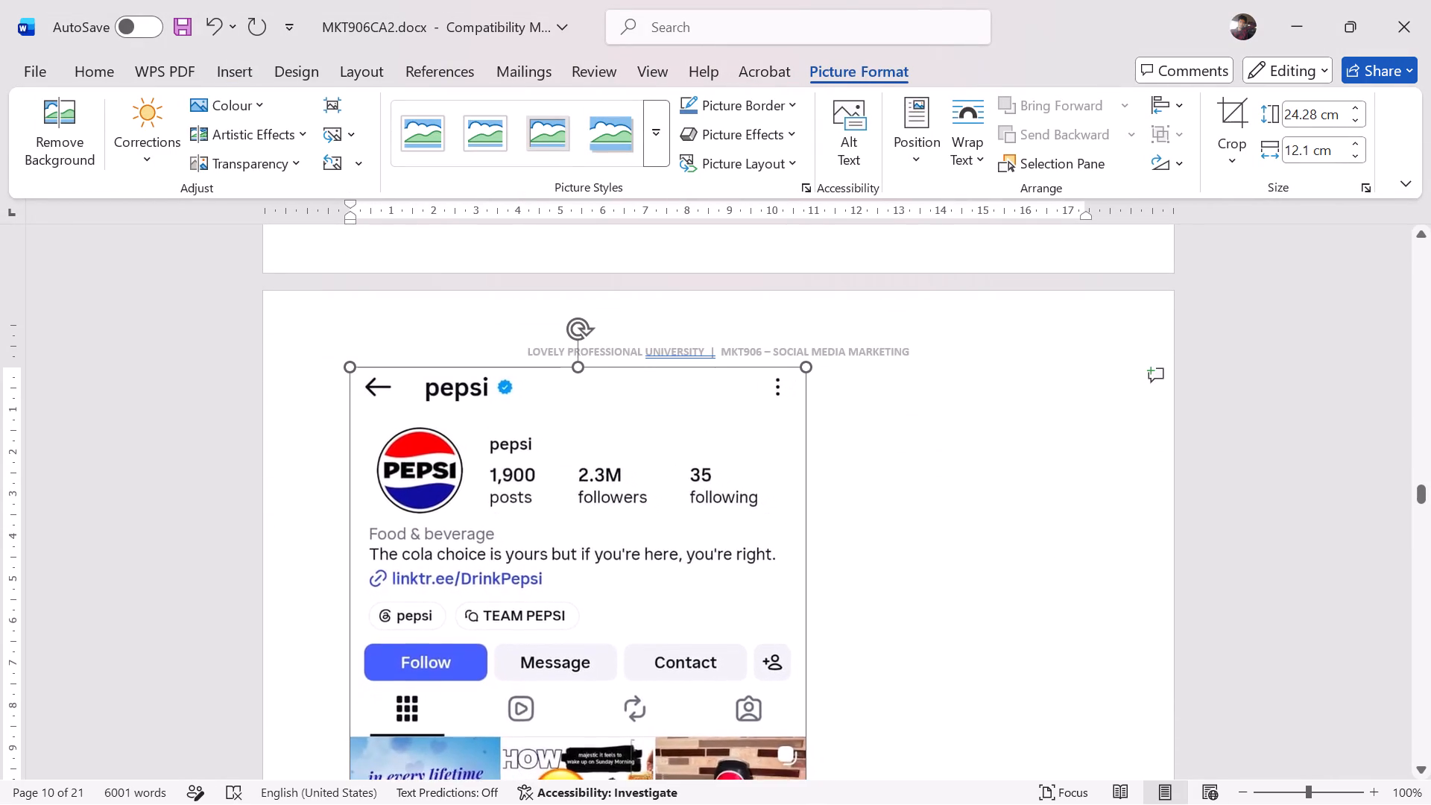
pyautogui.moveTo(663, 481); pyautogui.dragTo(552, 563)
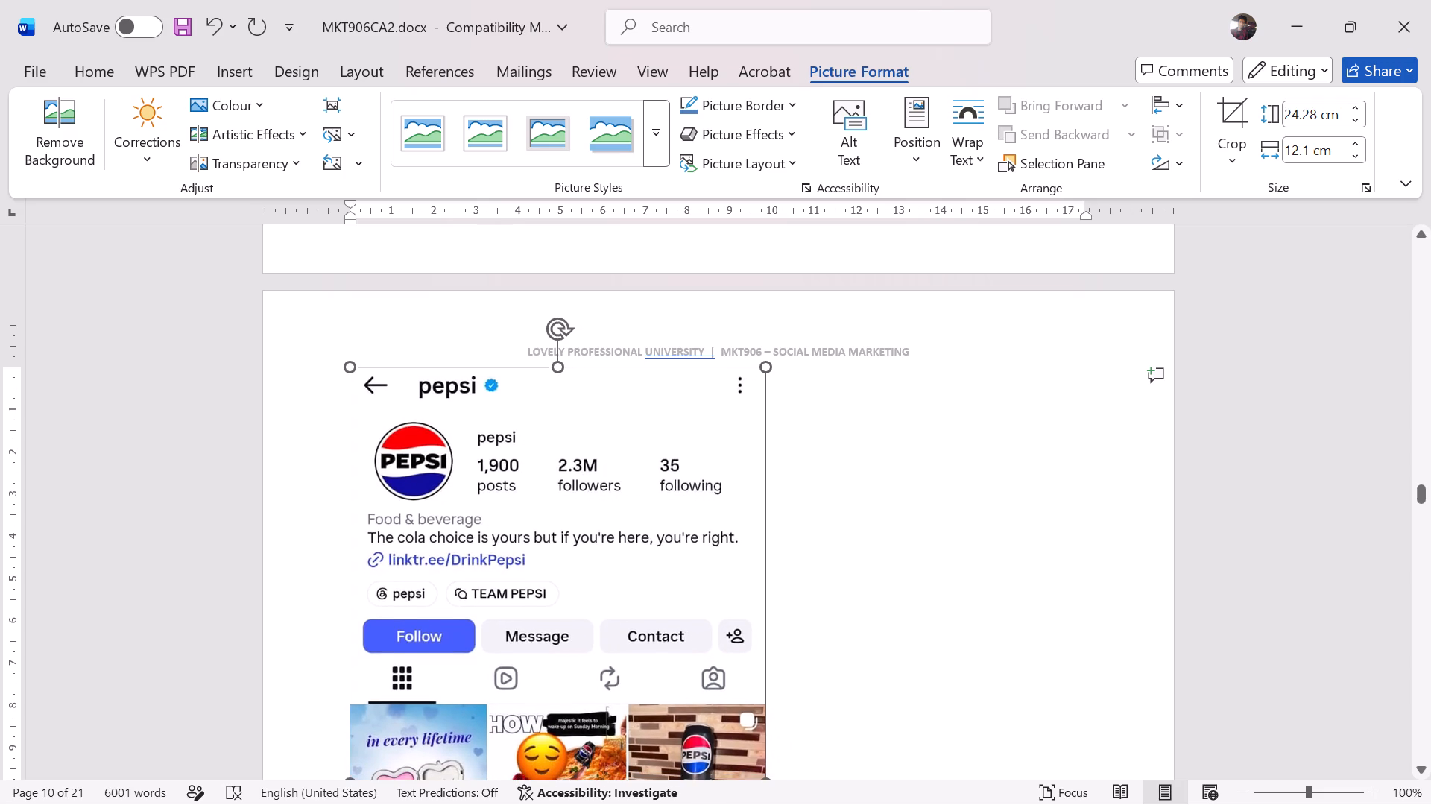
pyautogui.moveTo(552, 563); pyautogui.dragTo(382, 685)
# Check the side-by-side Coca-Cola and Pepsi profile screenshots on page 10 from their top to bottom edges.
pyautogui.scroll(-1, 701, 559)
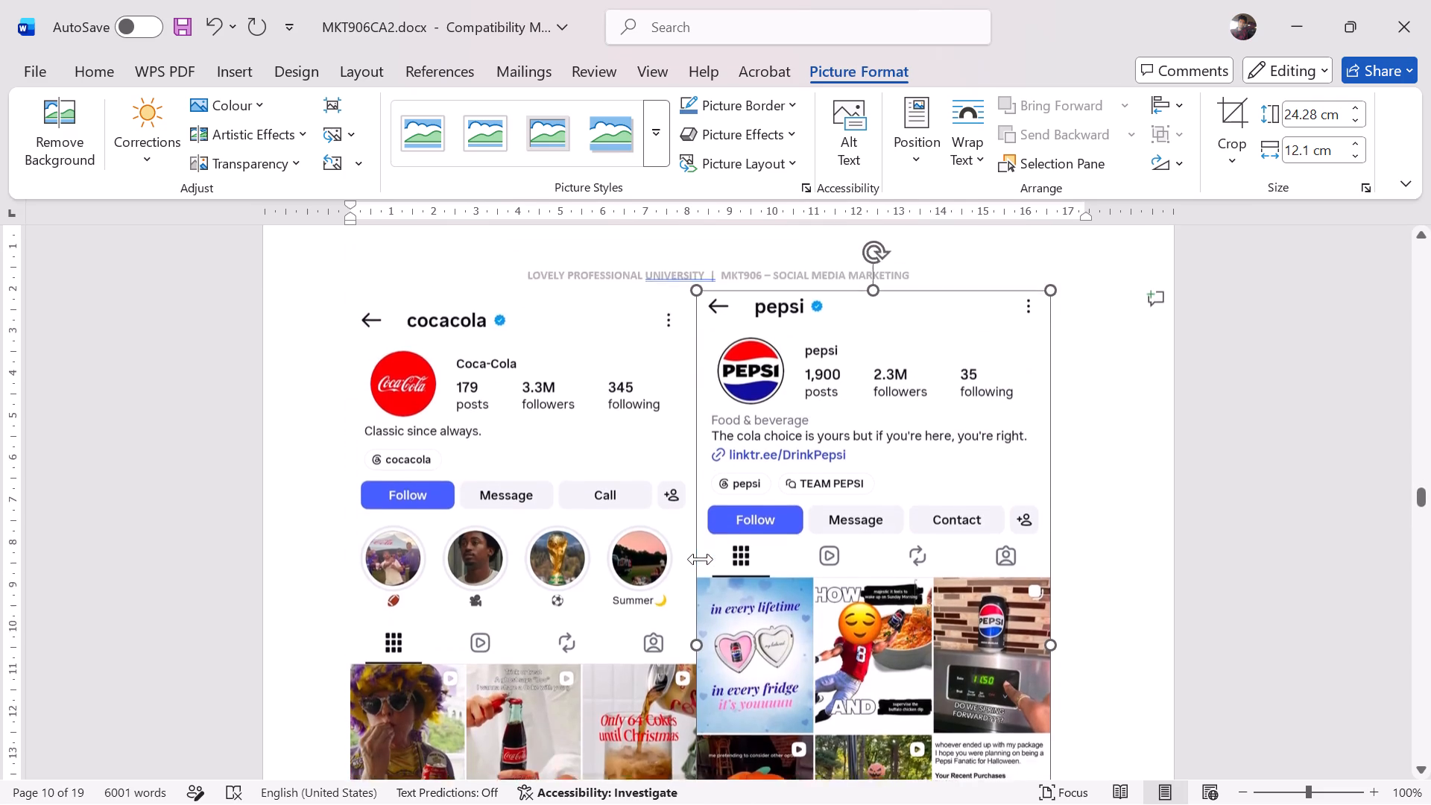
pyautogui.scroll(-1, 701, 559)
pyautogui.scroll(1, 701, 559)
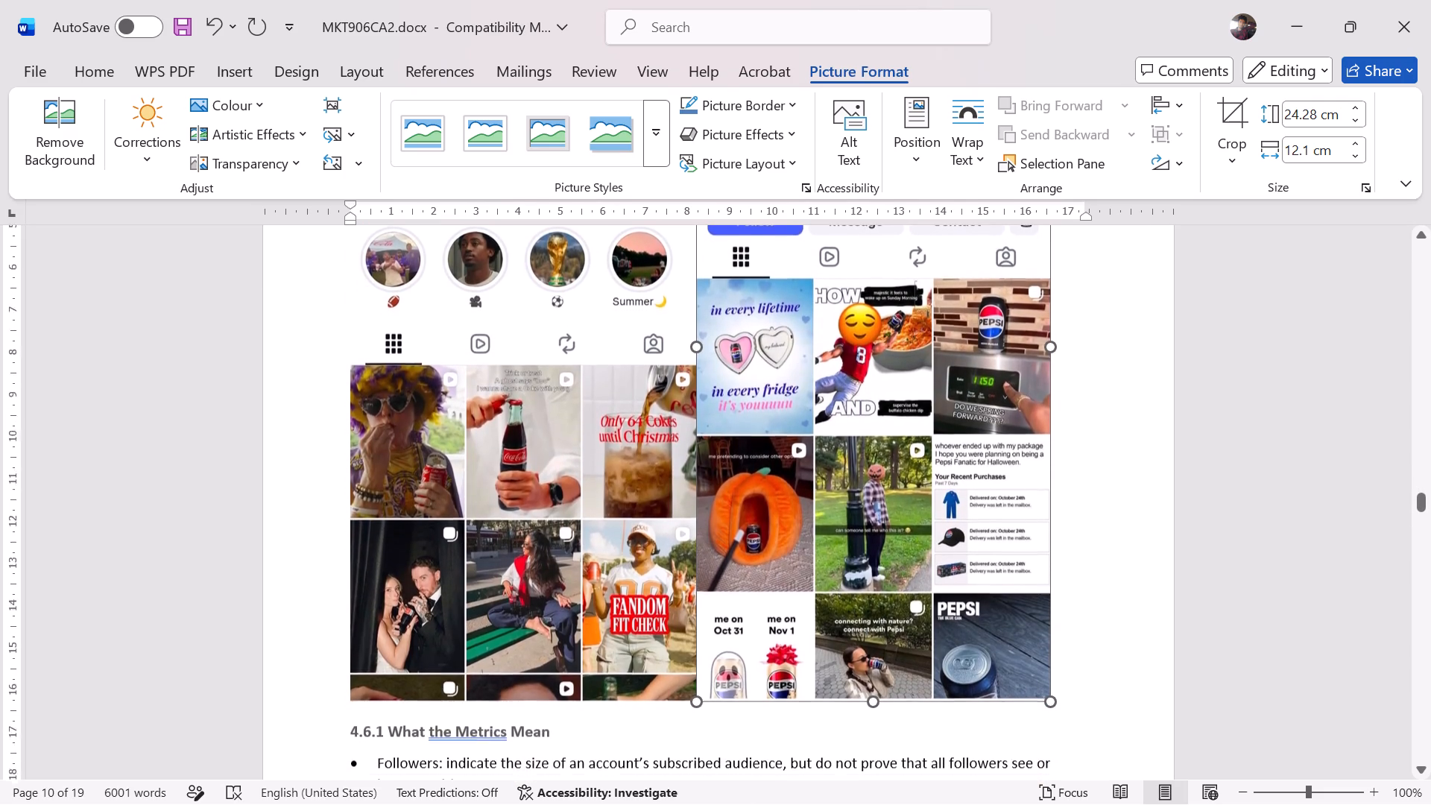
pyautogui.scroll(1, 701, 559)
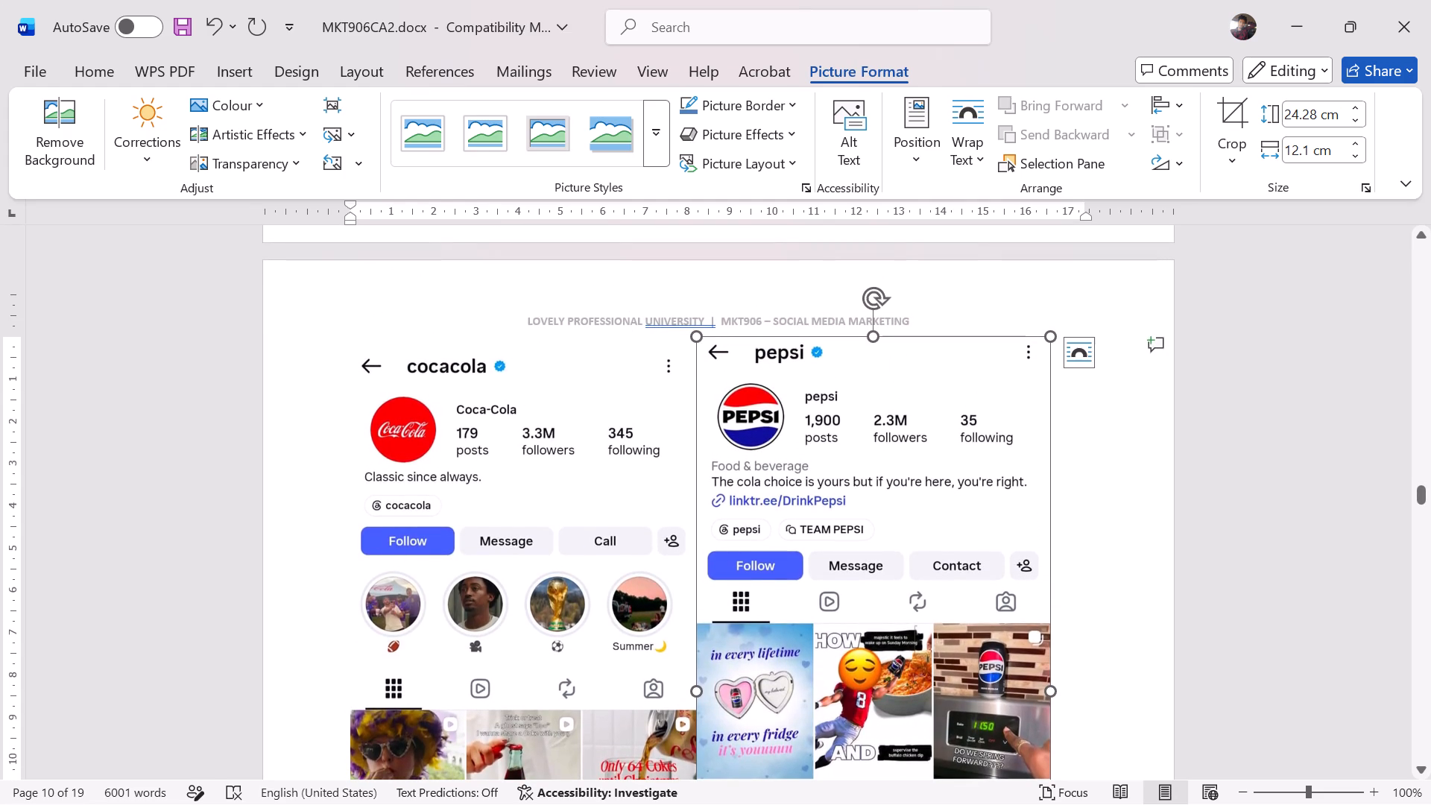
pyautogui.click(1277, 501)
pyautogui.scroll(1, 1277, 501)
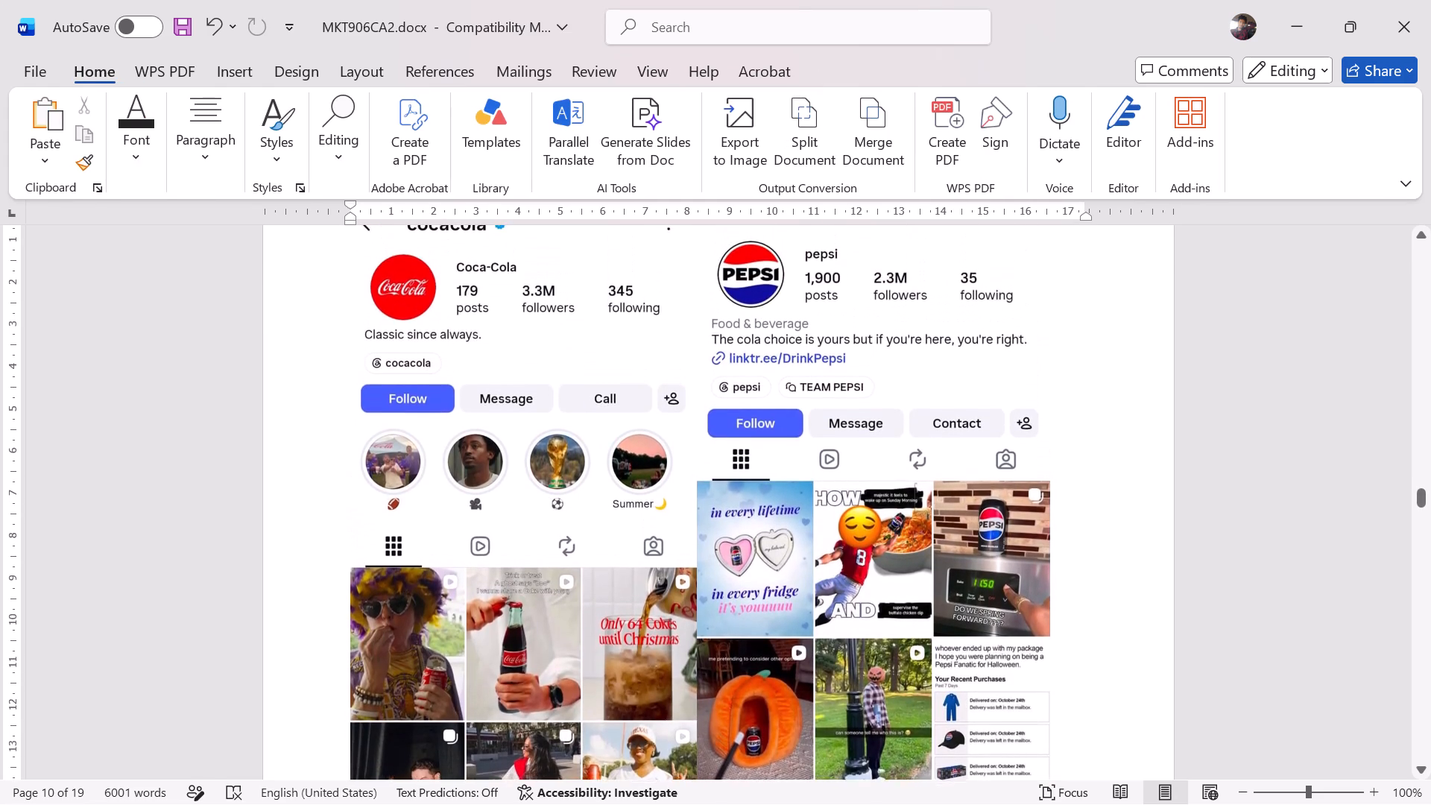
pyautogui.scroll(1, 1277, 501)
pyautogui.scroll(-1, 1277, 501)
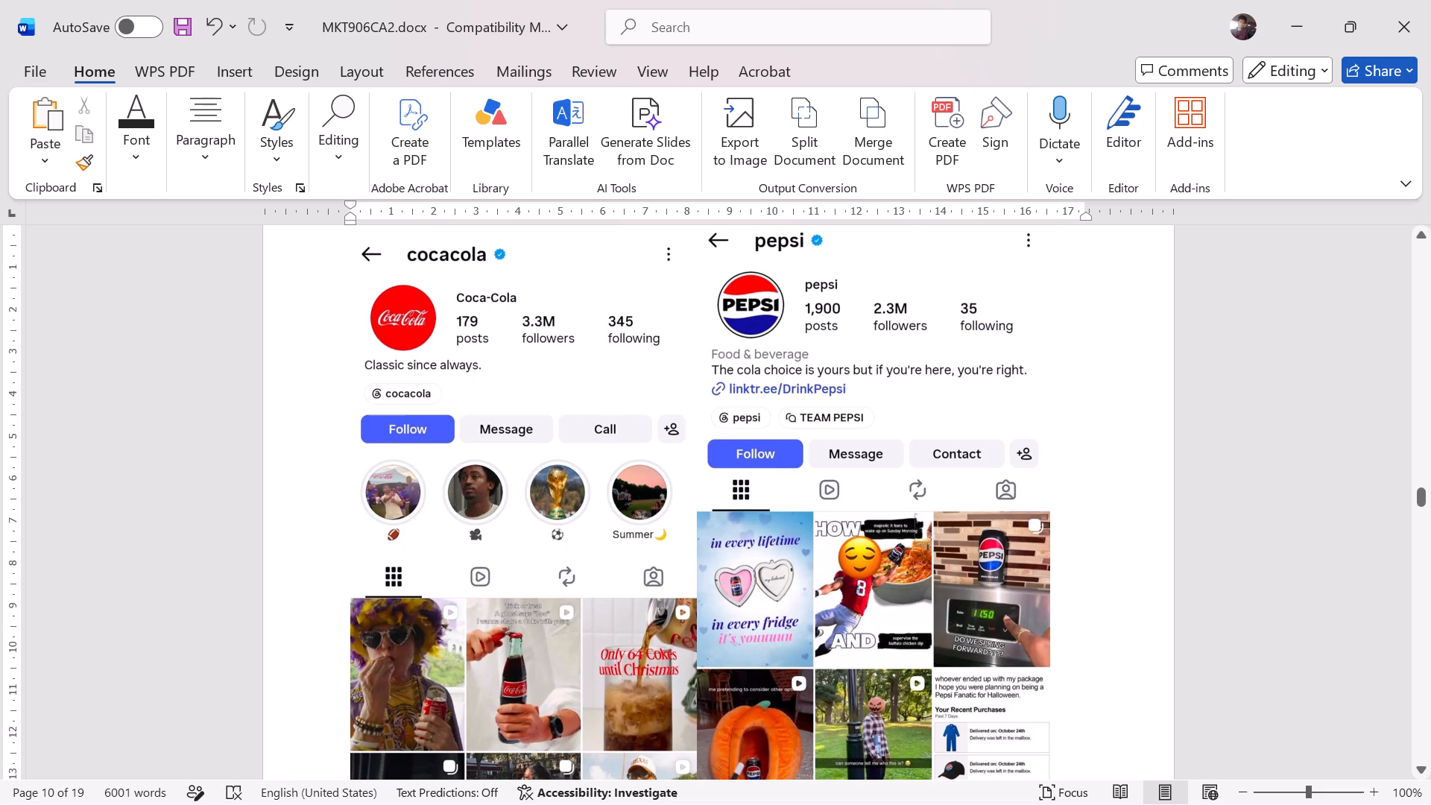
# Look through the rest of the report from section 4.6.1 past the SWOT tables to the evidence table on page 19.
pyautogui.scroll(-4, 1277, 501)
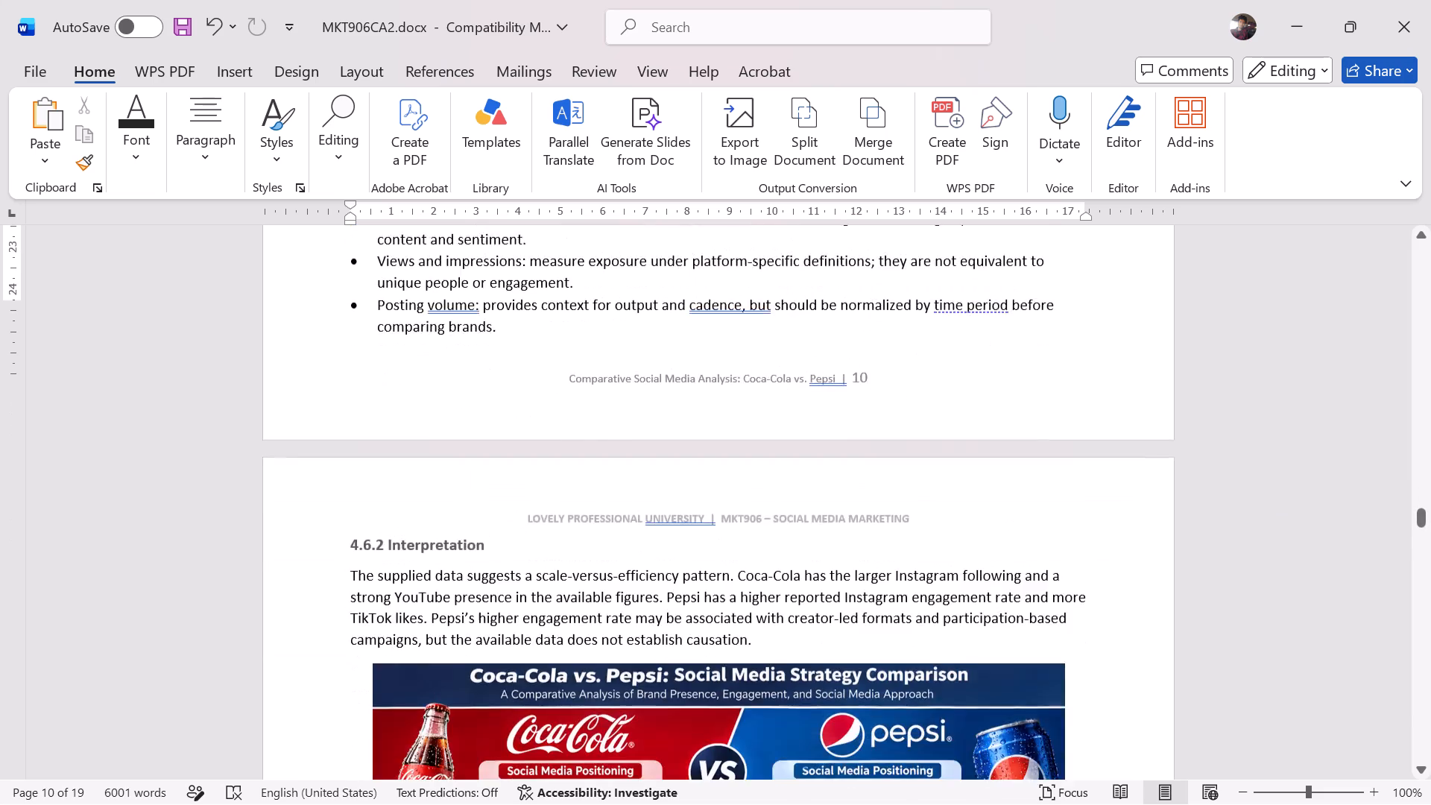
pyautogui.scroll(-3, 1277, 501)
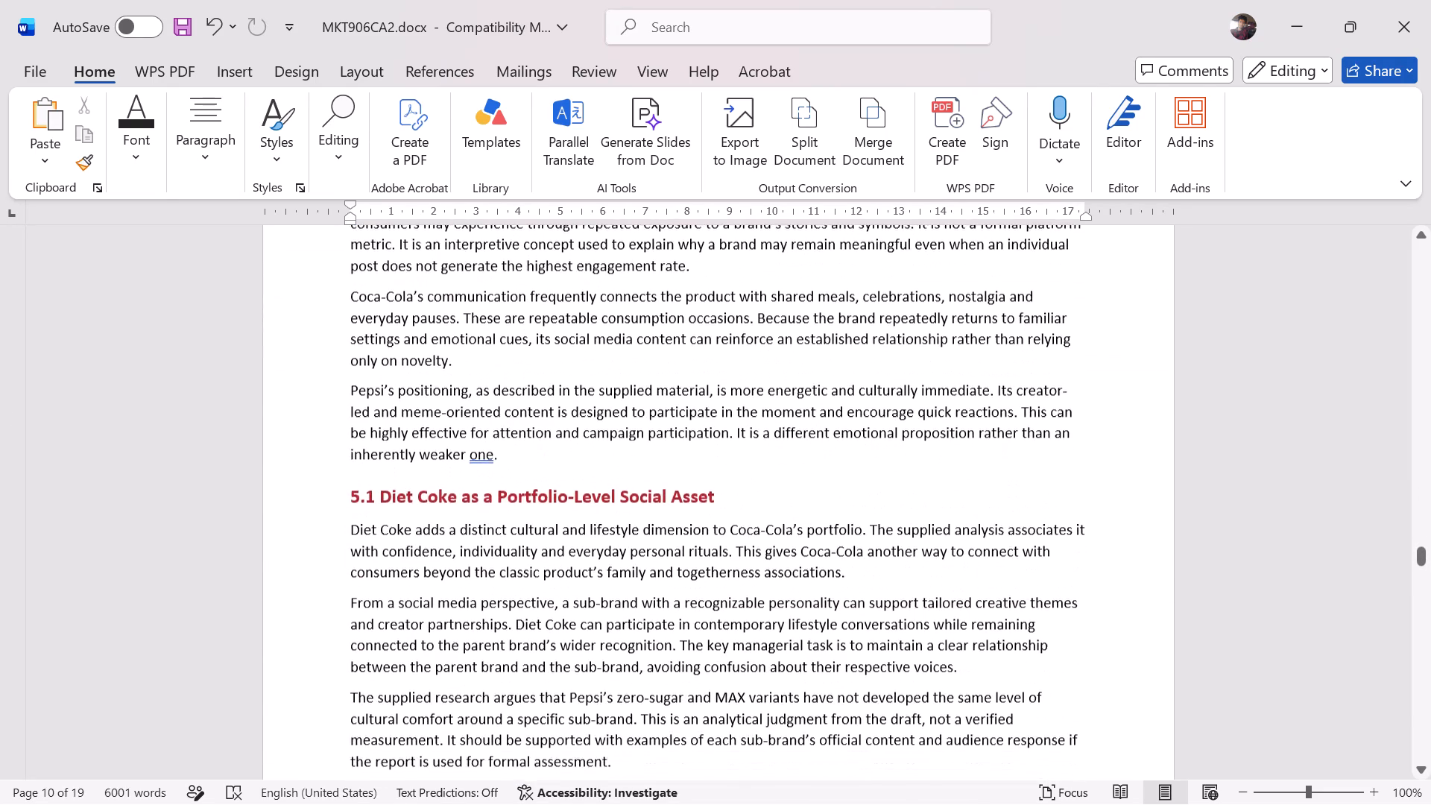
pyautogui.scroll(-3, 1277, 501)
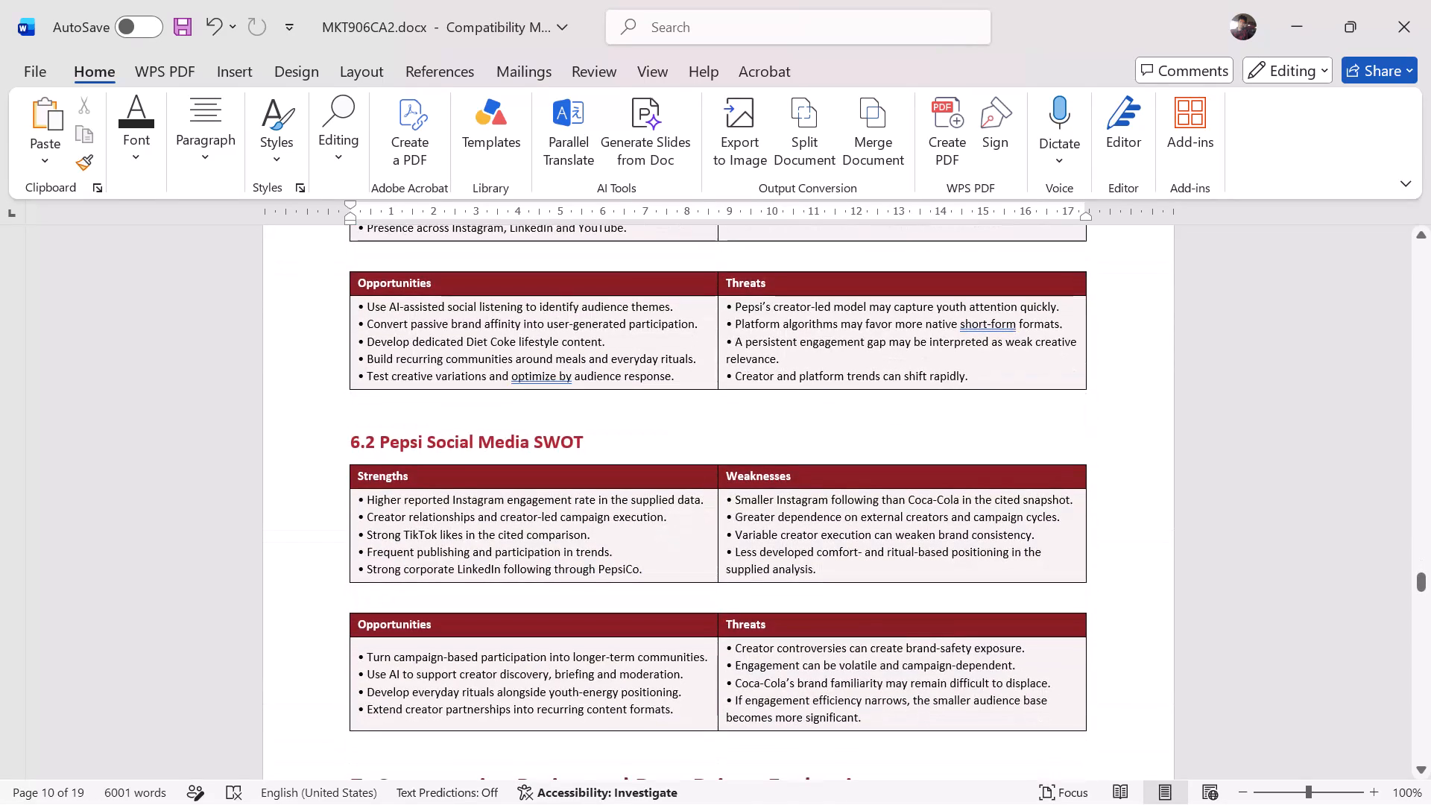
pyautogui.scroll(-1, 1277, 501)
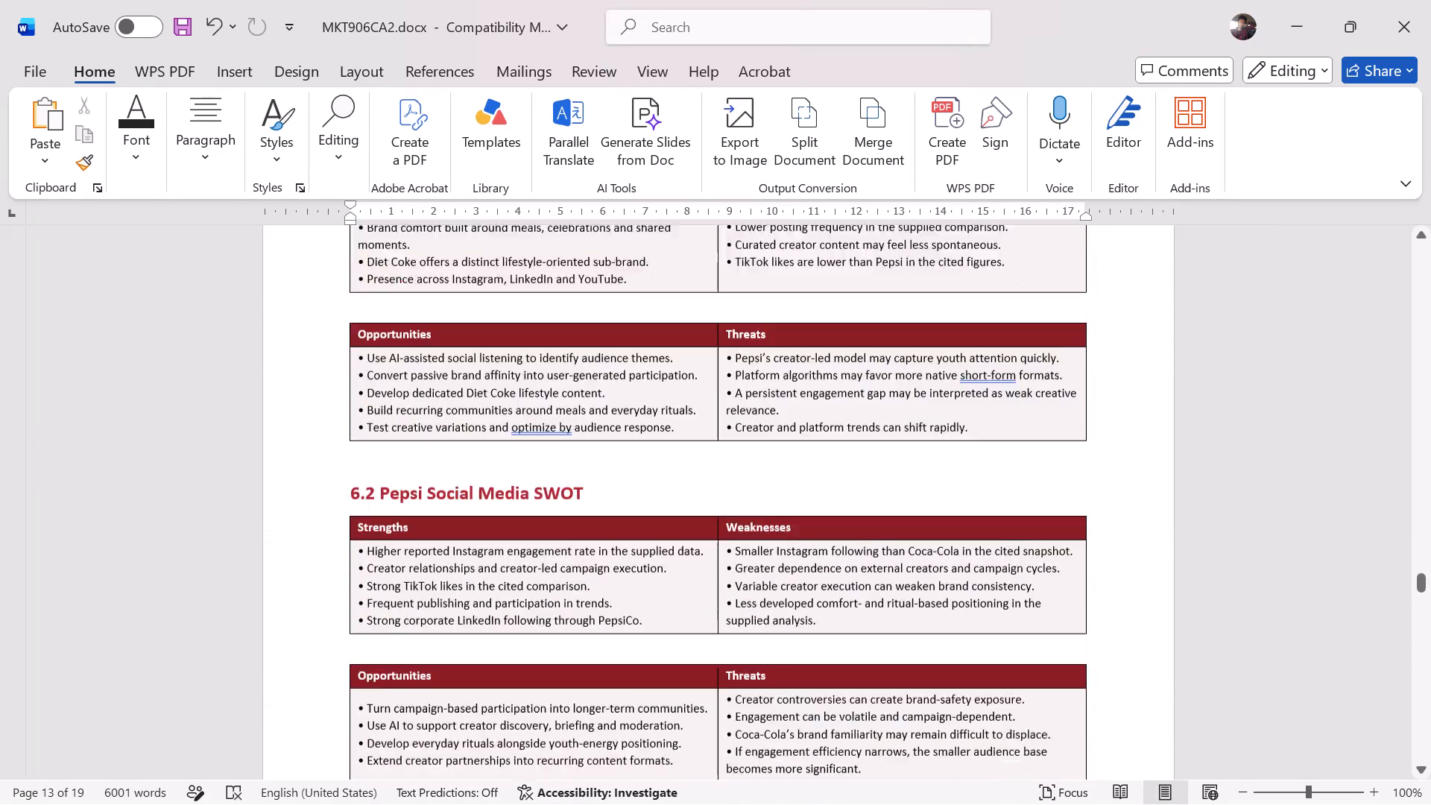
pyautogui.scroll(-8, 1277, 501)
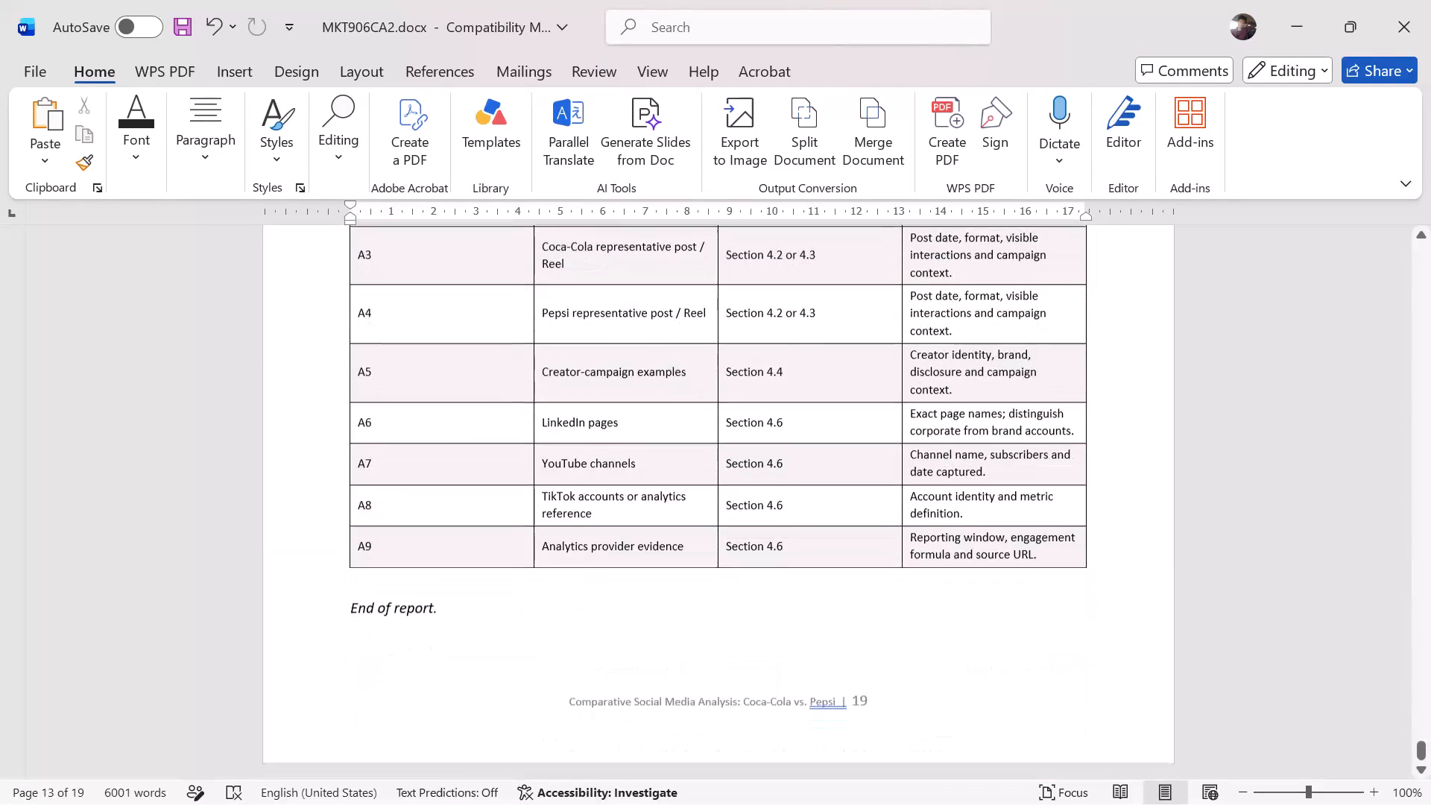
pyautogui.scroll(-2, 1277, 501)
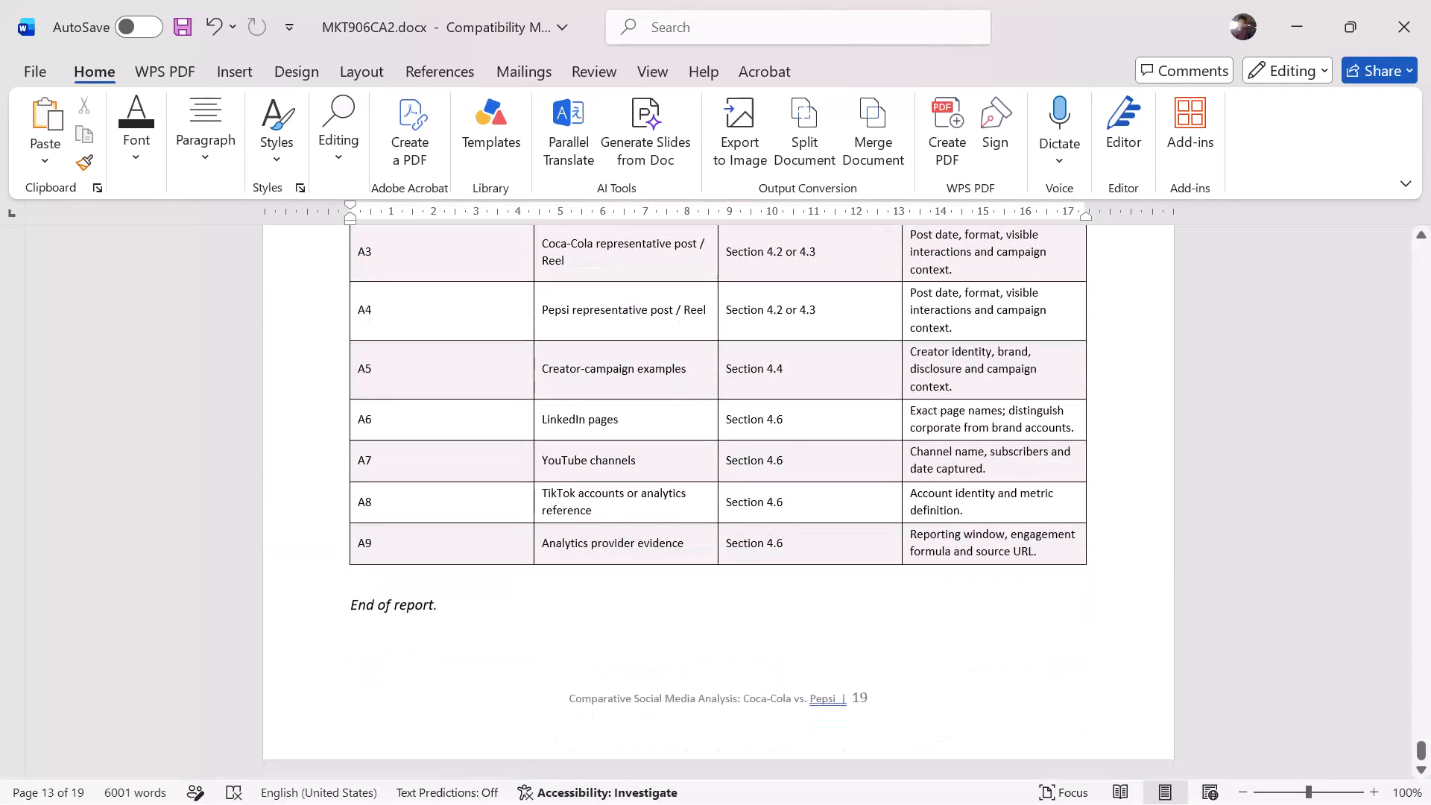
# Delete the closing line "End of report." below the evidence table on page 19 and save the document.
pyautogui.click(481, 612)
pyautogui.press('BackSpace')
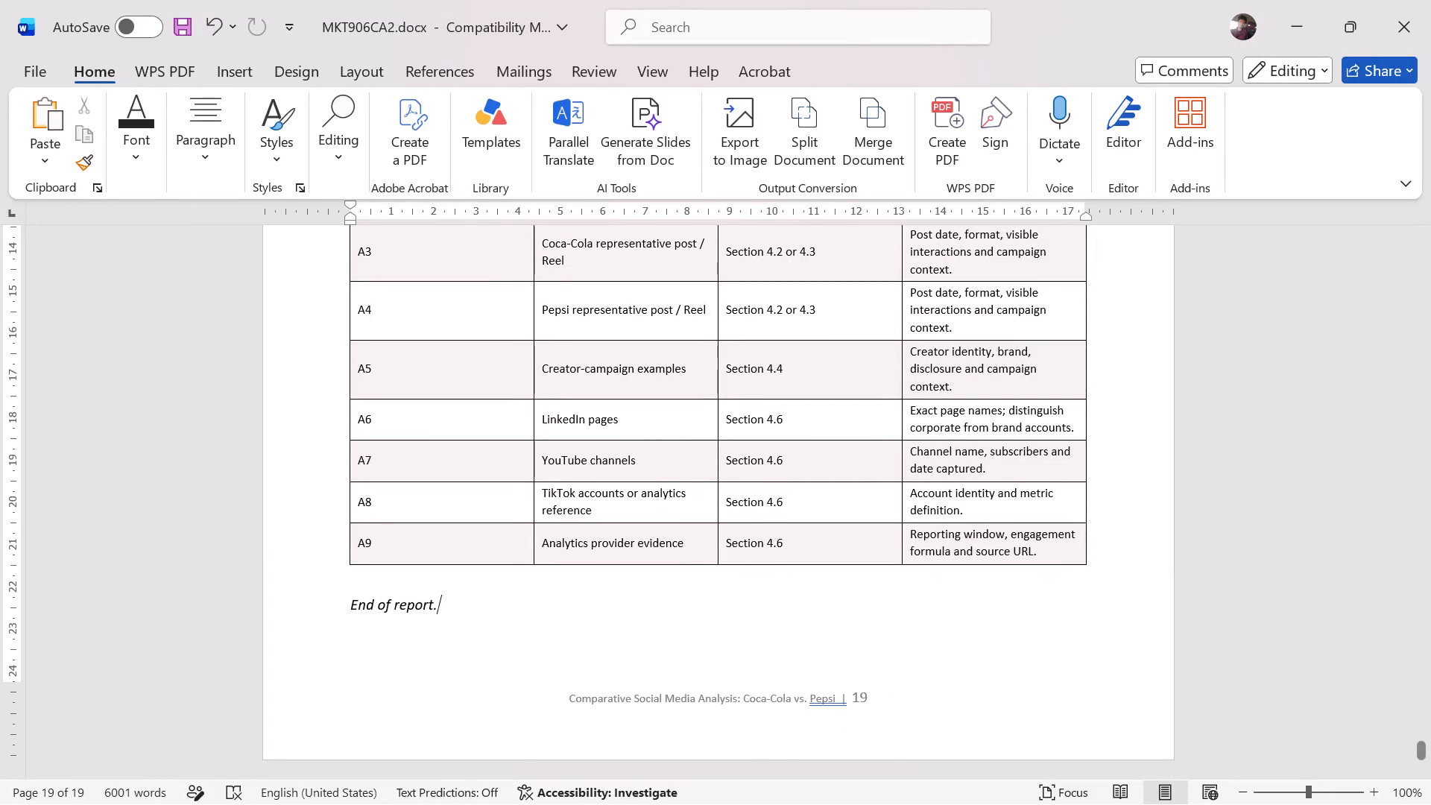
pyautogui.press('BackSpace')
pyautogui.press('BackSpace')
pyautogui.press('BackSpace')
pyautogui.press('BackSpace')
pyautogui.press('BackSpace')
pyautogui.press('BackSpace')
pyautogui.press('BackSpace')
pyautogui.press('BackSpace')
pyautogui.press('BackSpace')
pyautogui.press('BackSpace')
pyautogui.press('BackSpace')
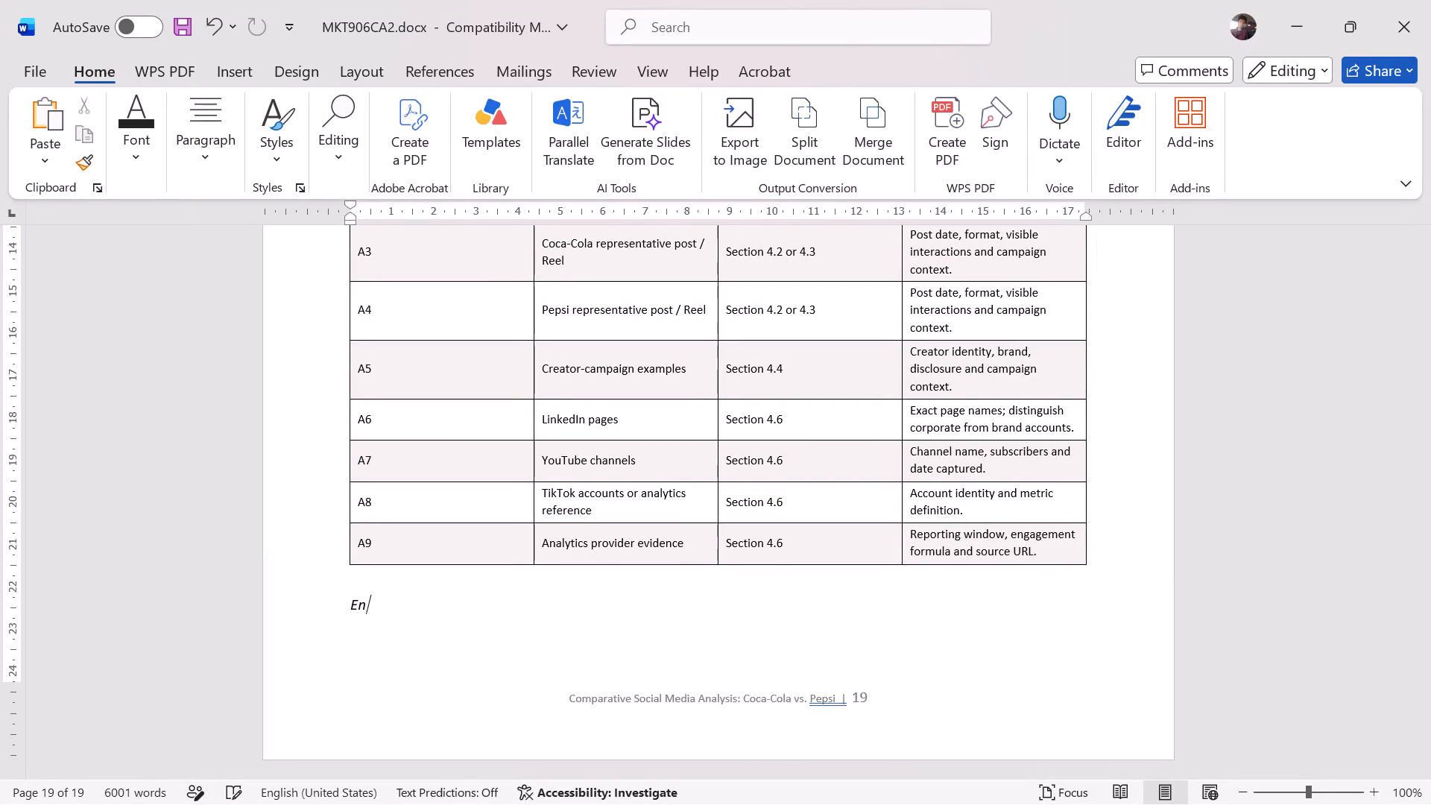
pyautogui.press('BackSpace')
pyautogui.press('BackSpace')
pyautogui.scroll(-2, 481, 612)
pyautogui.hotkey('ctrl', 's')
# Save a PDF copy of the report as MKT906CA2 in the Downloads folder.
pyautogui.click(24, 68)
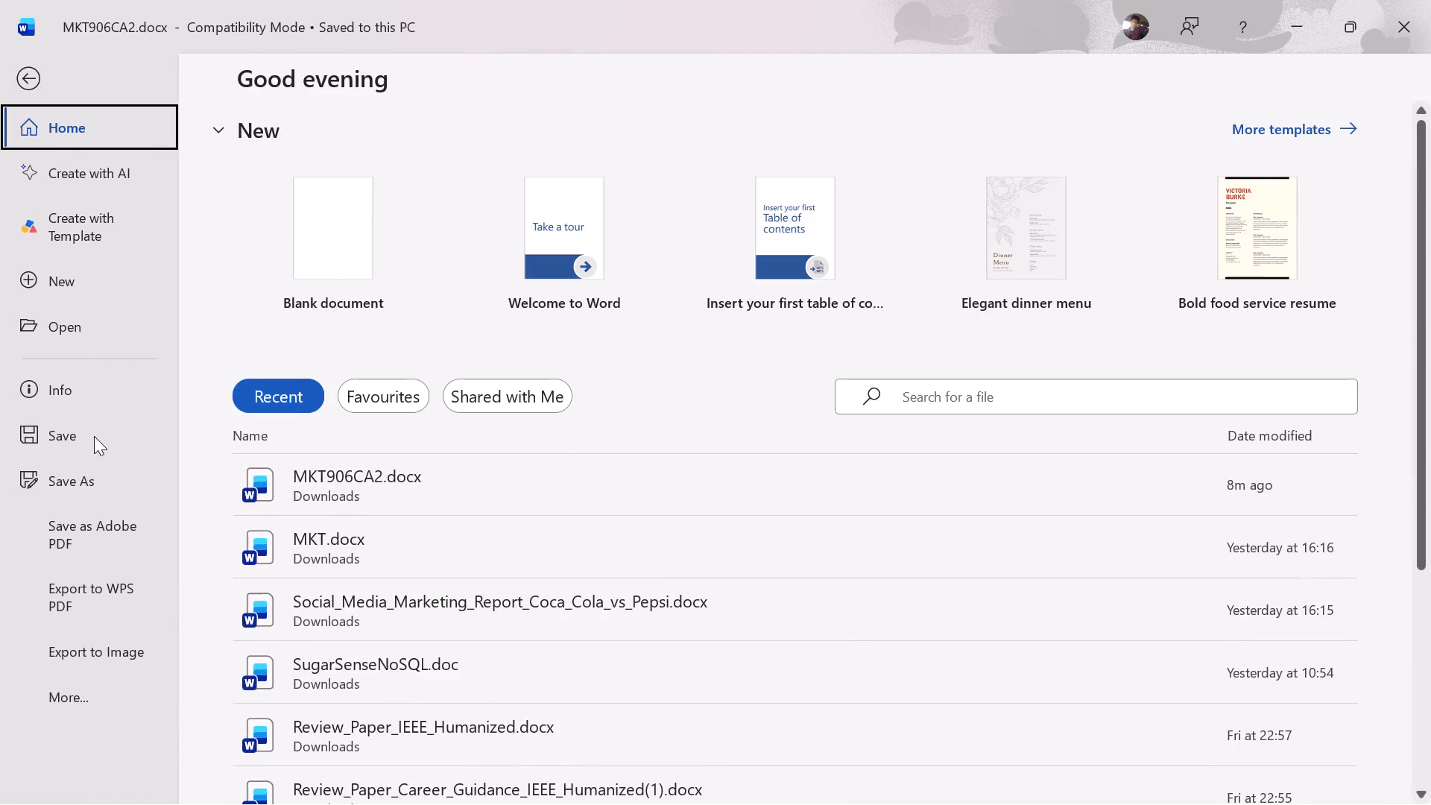
pyautogui.click(90, 483)
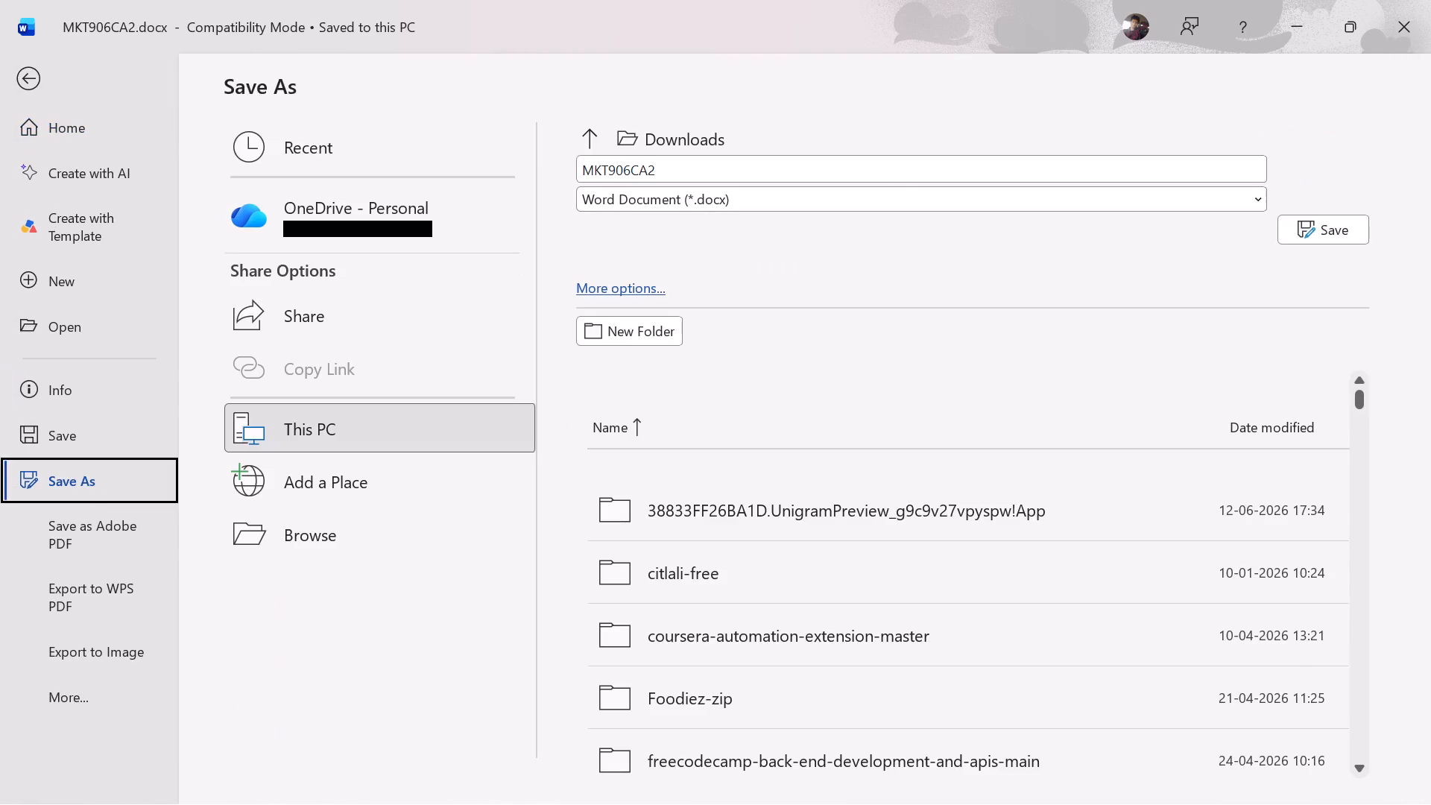
pyautogui.click(910, 196)
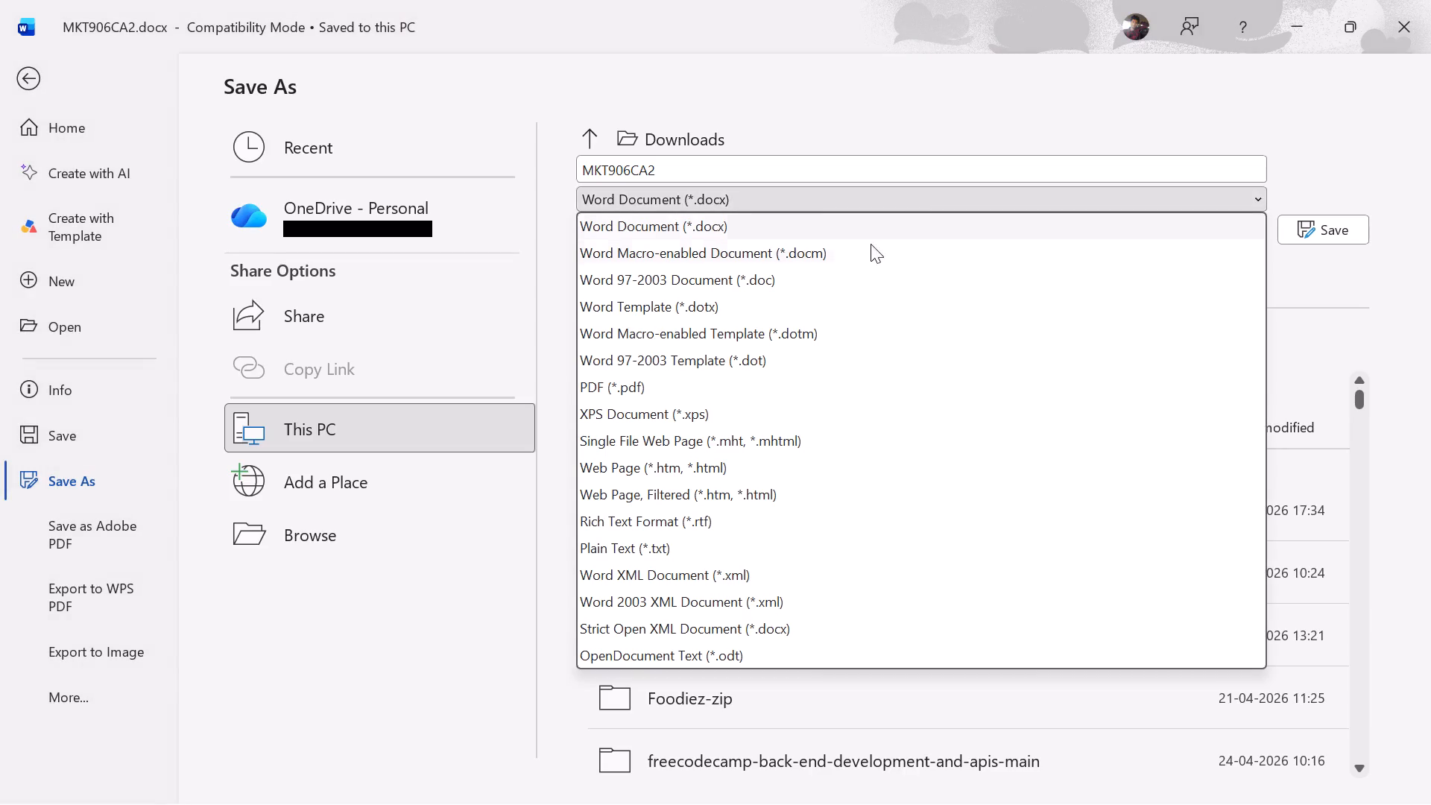
pyautogui.click(747, 394)
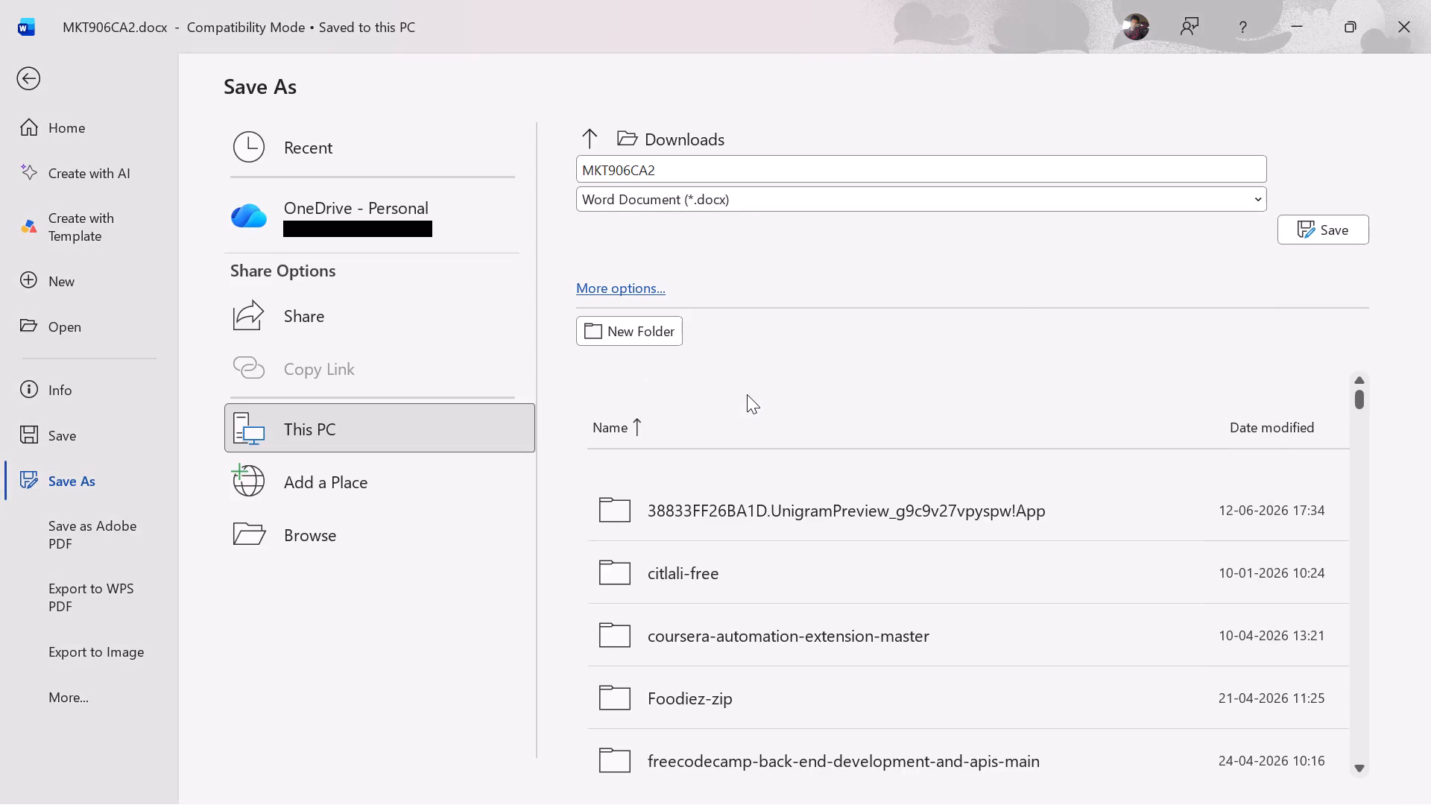
pyautogui.click(1333, 235)
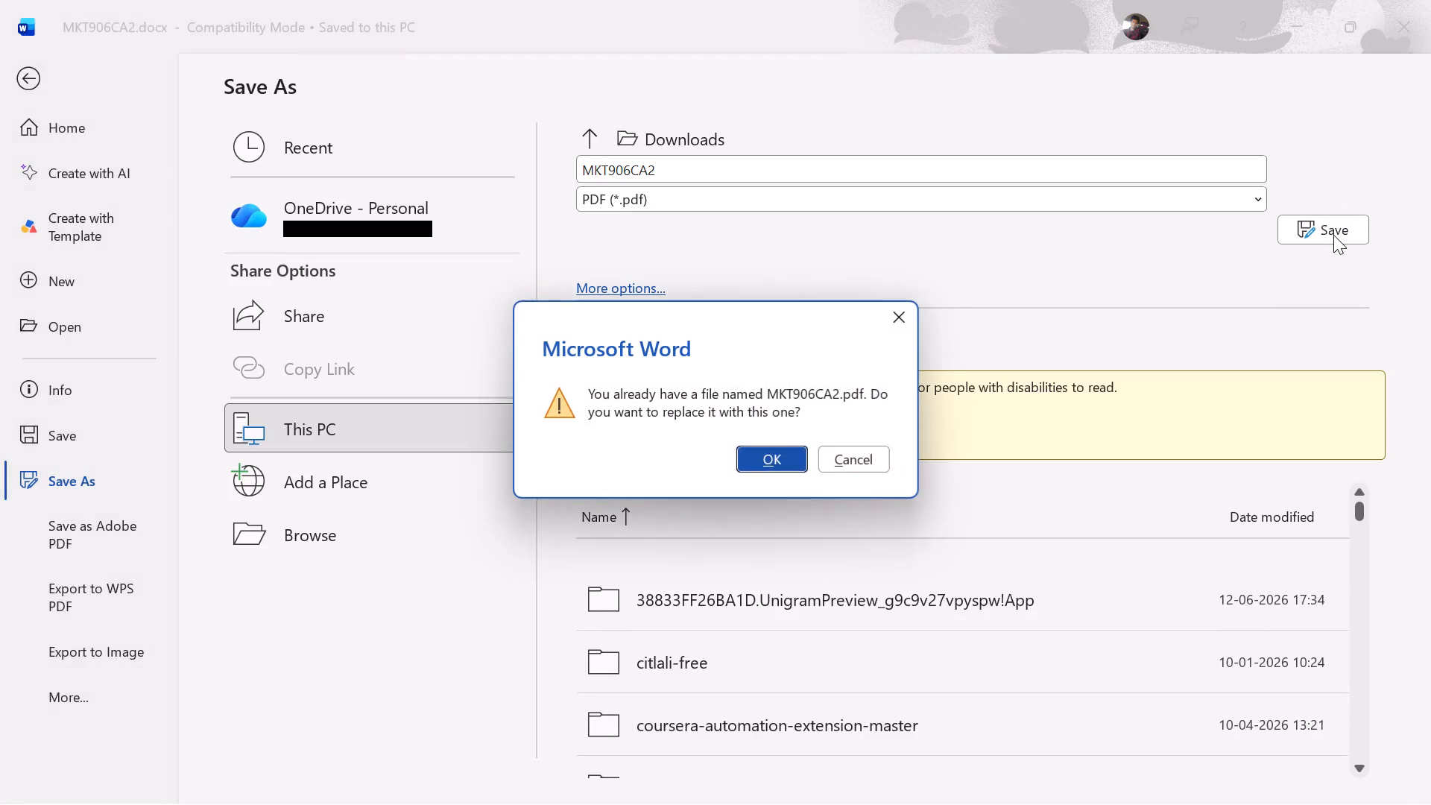
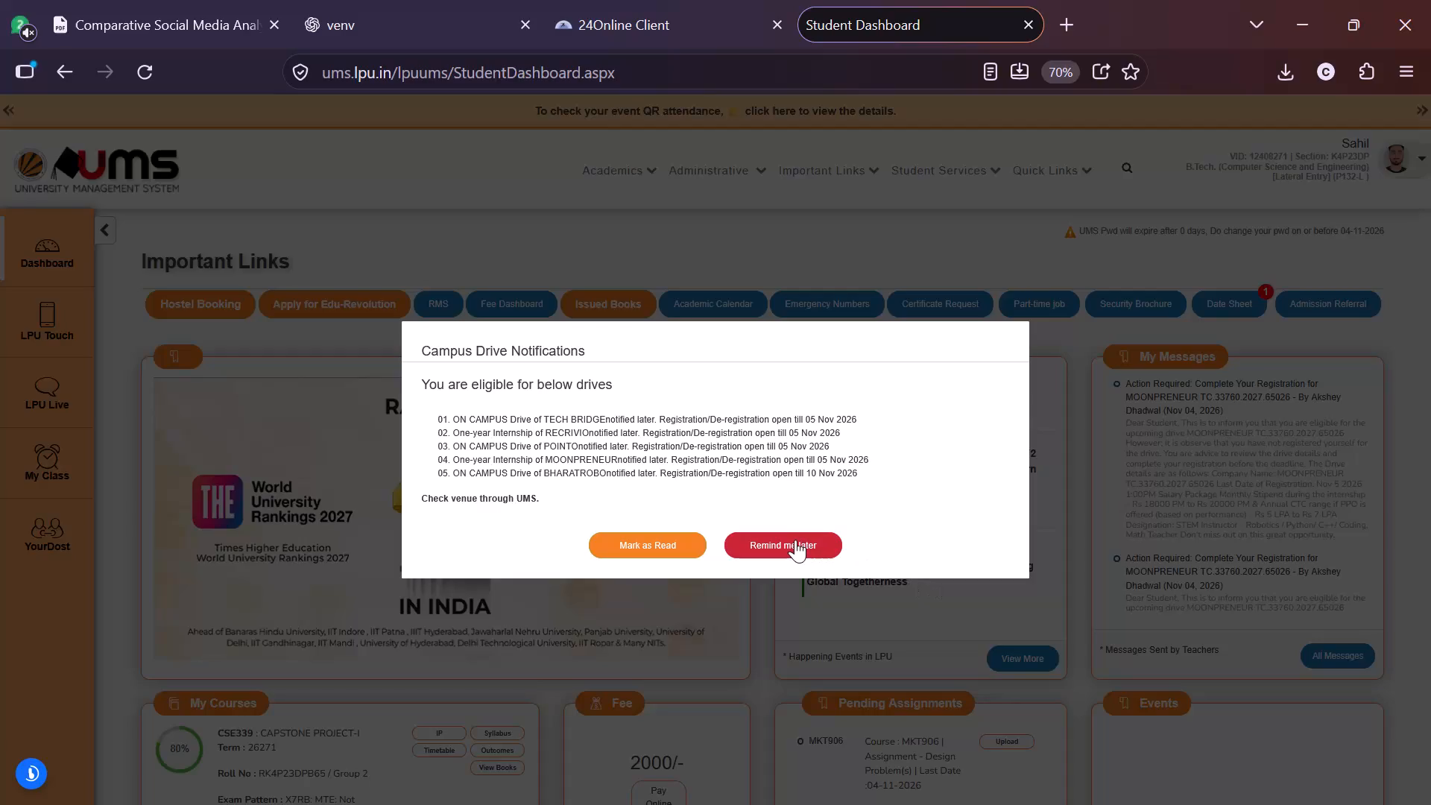
# Reload the UMS student dashboard, postpone the Campus Drive notifications and check the pending assignments.
pyautogui.click(795, 540)
pyautogui.hotkey('ctrl', 'r')
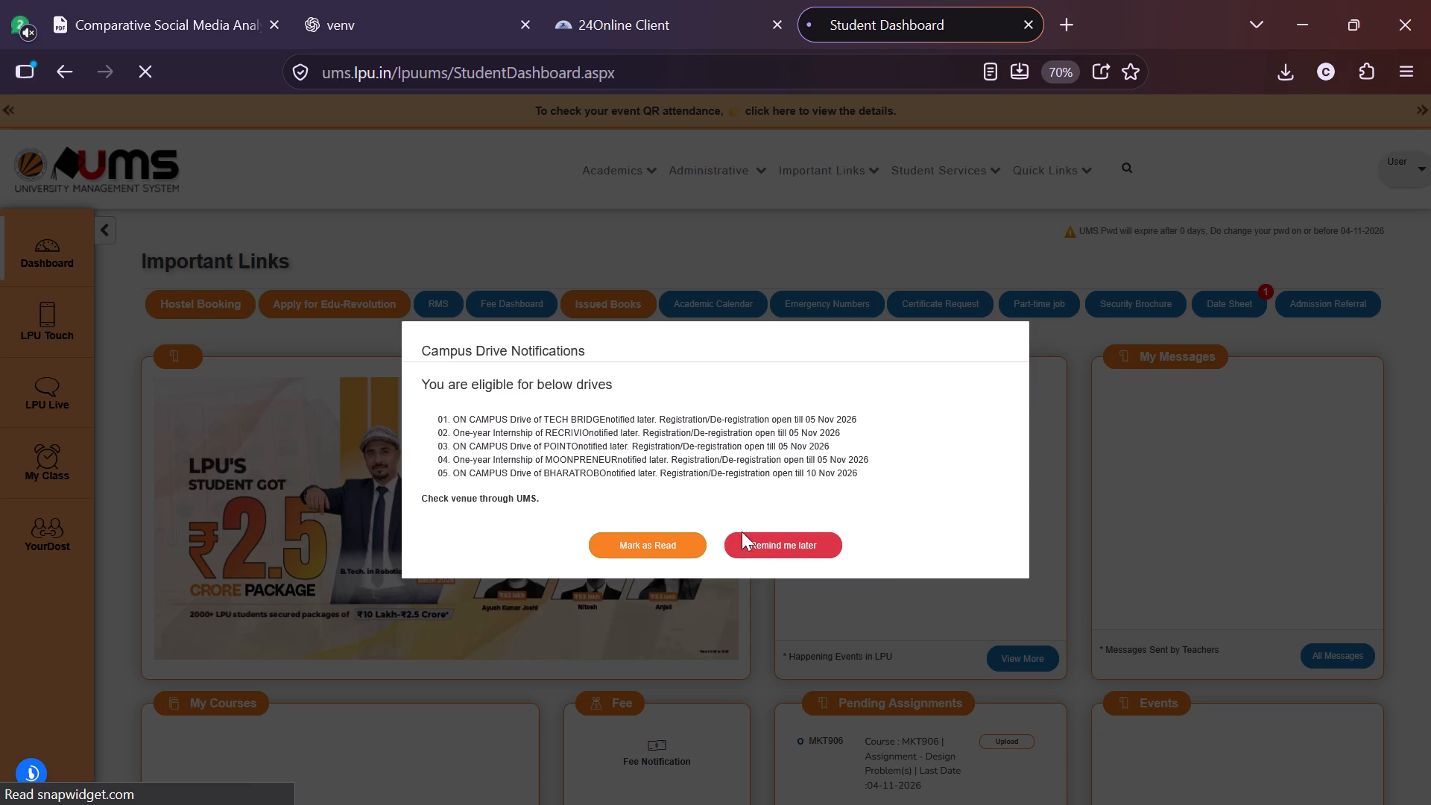
pyautogui.click(767, 537)
pyautogui.scroll(-1, 767, 537)
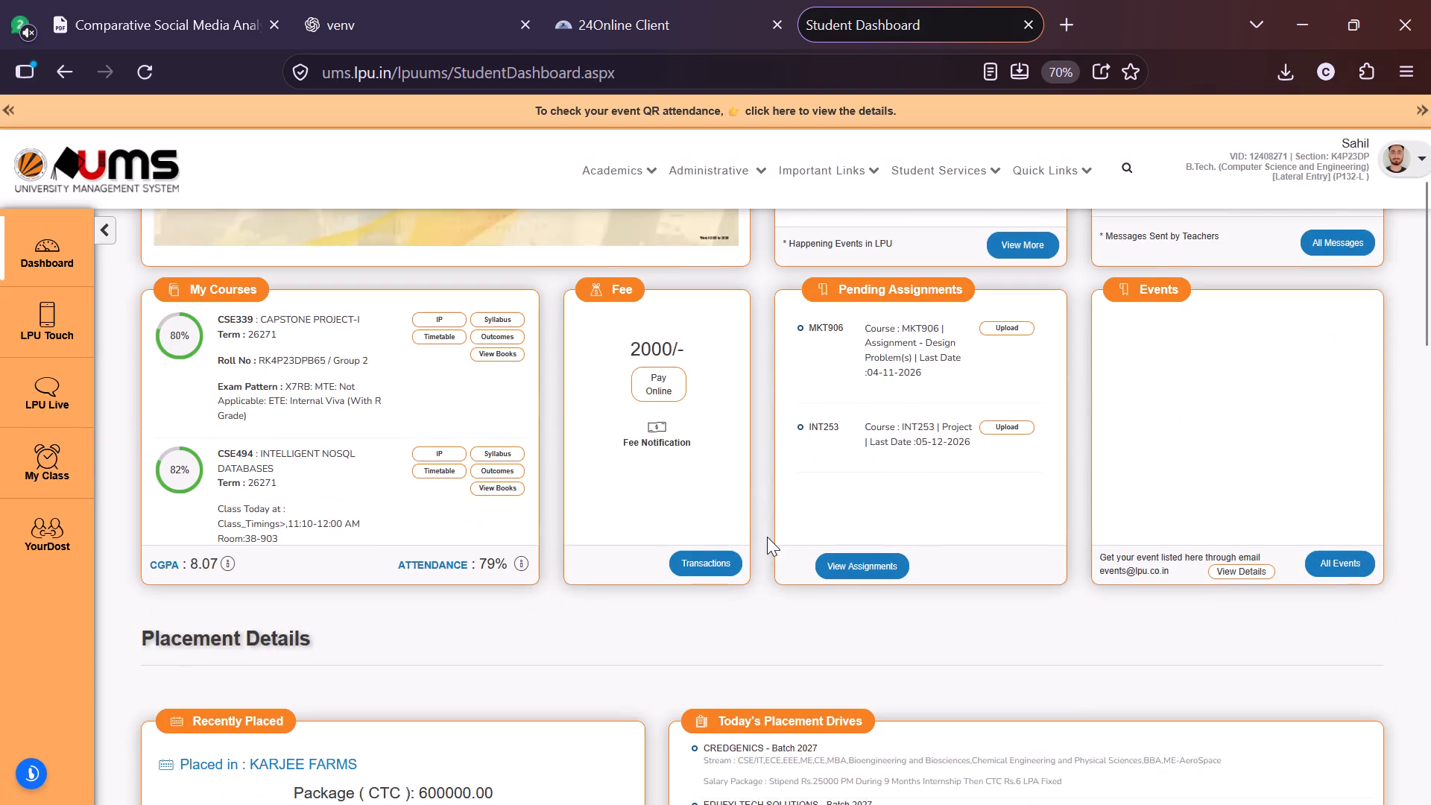
pyautogui.scroll(-1, 767, 537)
# Switch to Word, set the submission date on the report's cover page to 04 November 2026 and save the document.
pyautogui.click(1306, 0)
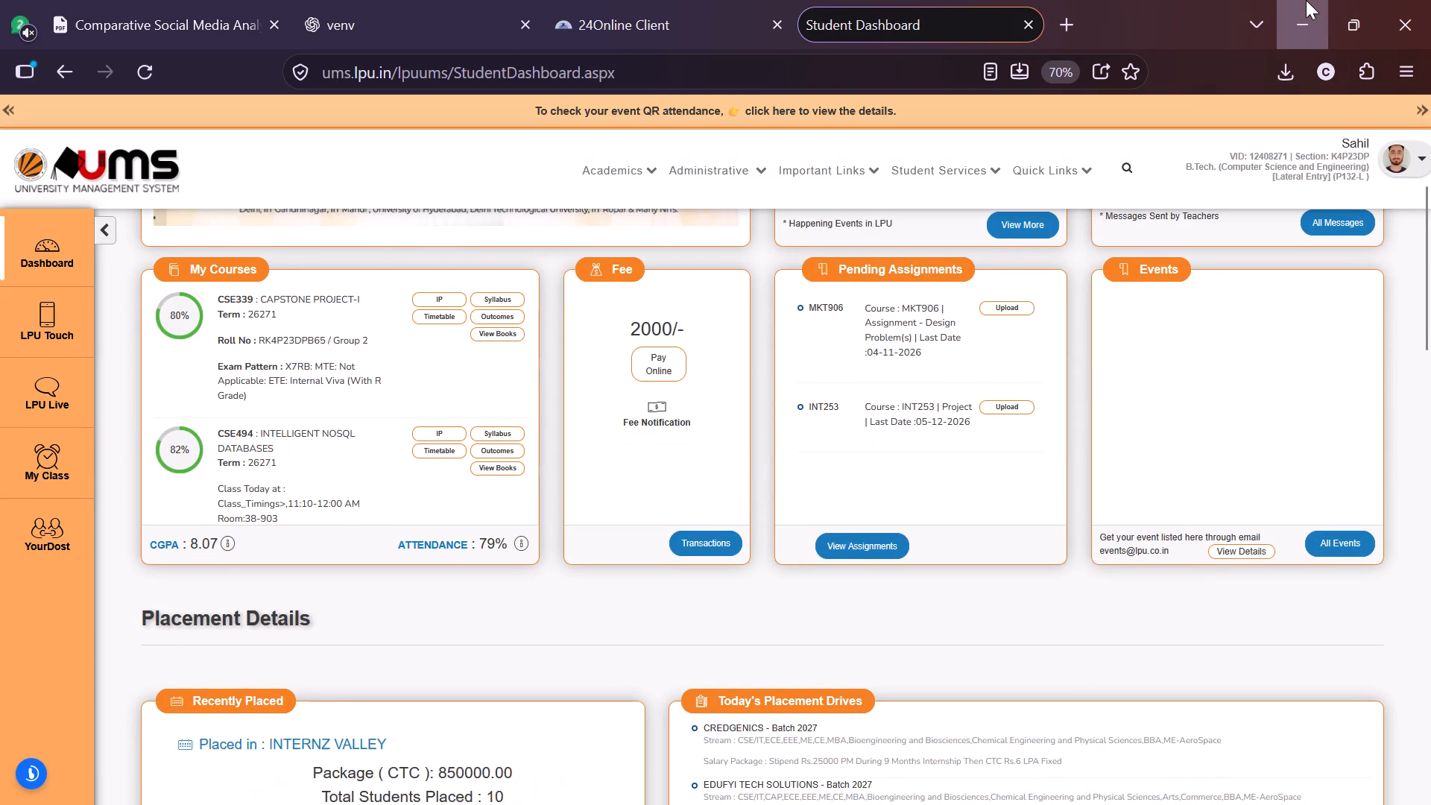
pyautogui.scroll(20, 892, 567)
pyautogui.scroll(1, 892, 567)
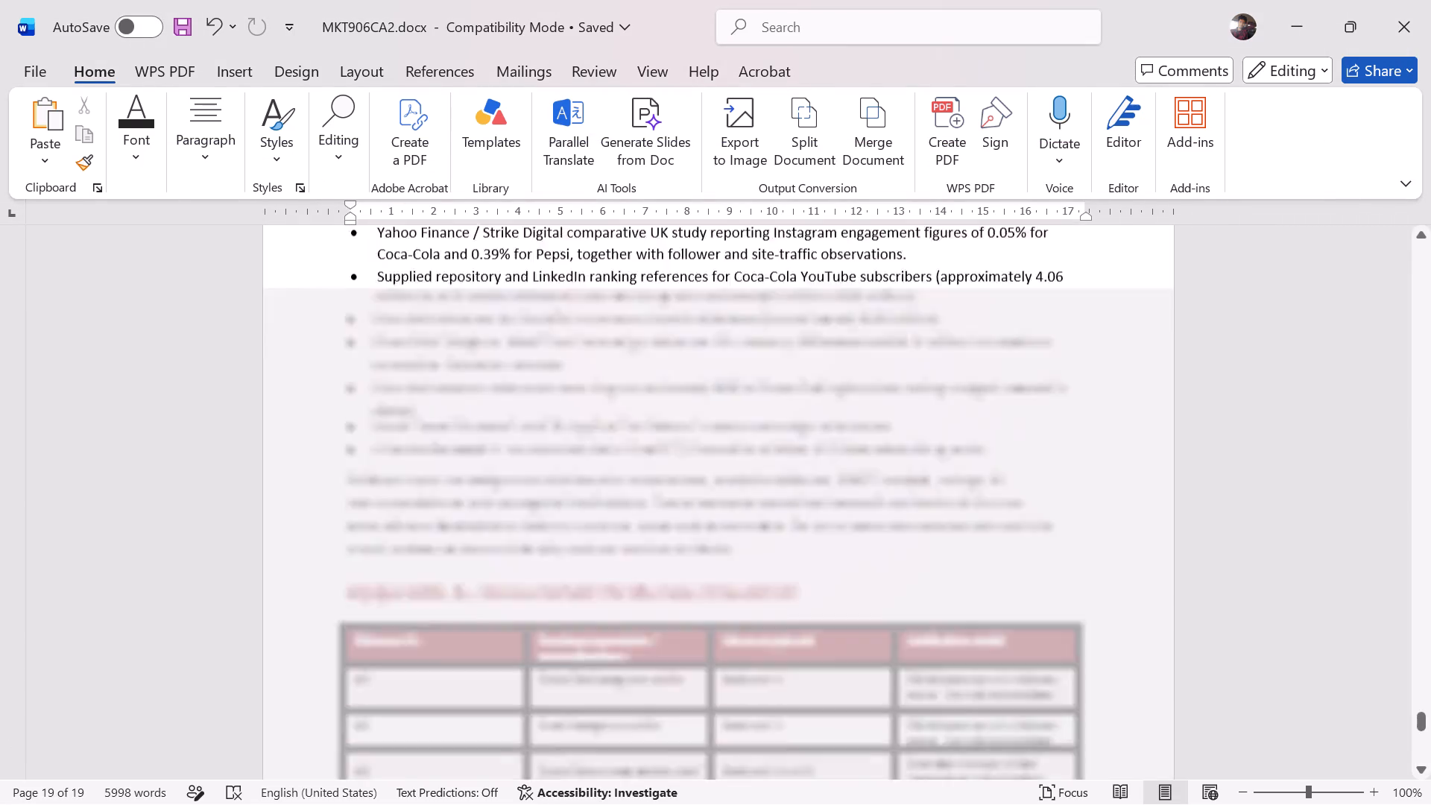
pyautogui.scroll(20, 892, 567)
pyautogui.scroll(20, 892, 567)
pyautogui.scroll(20, 892, 567)
pyautogui.scroll(-1, 892, 567)
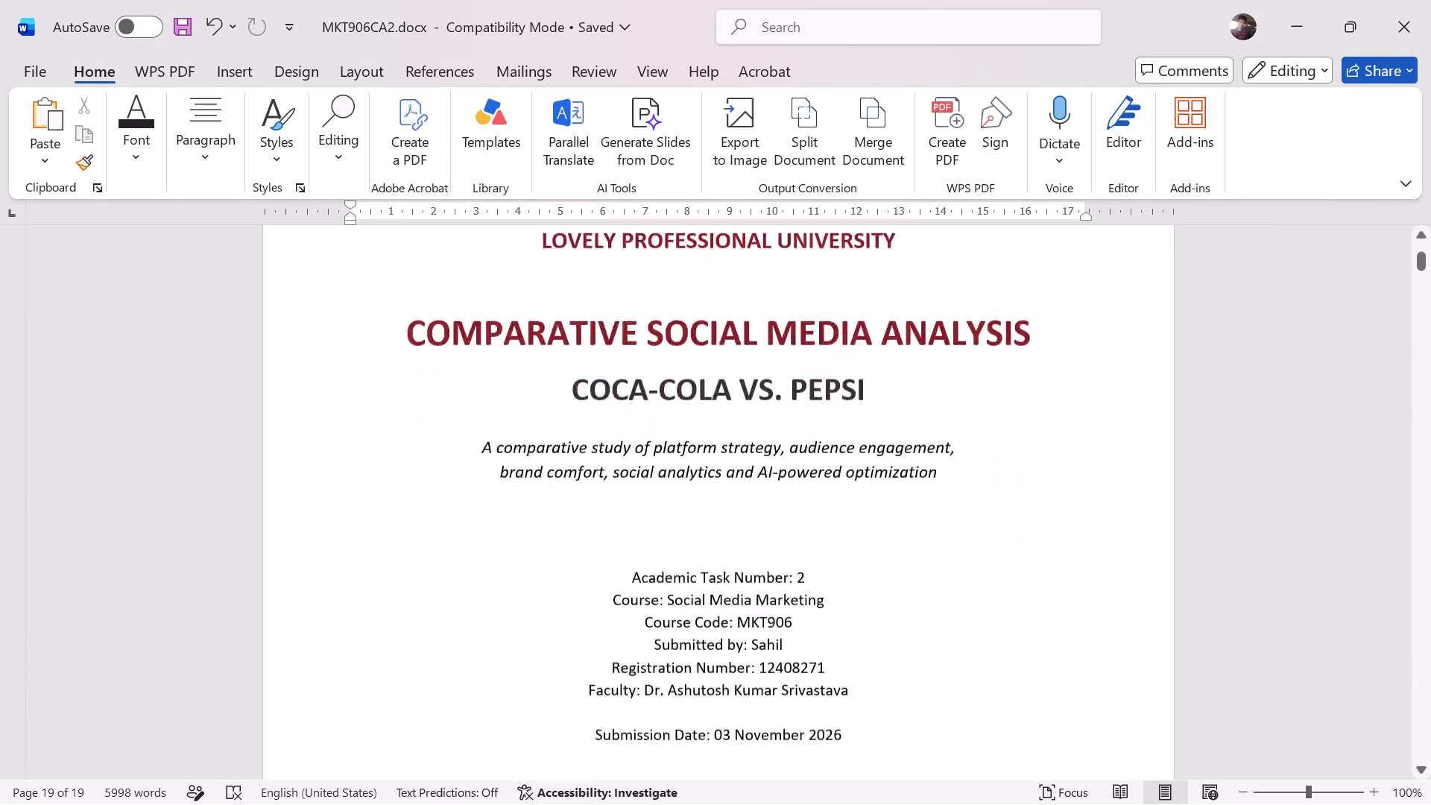
pyautogui.scroll(-1, 892, 567)
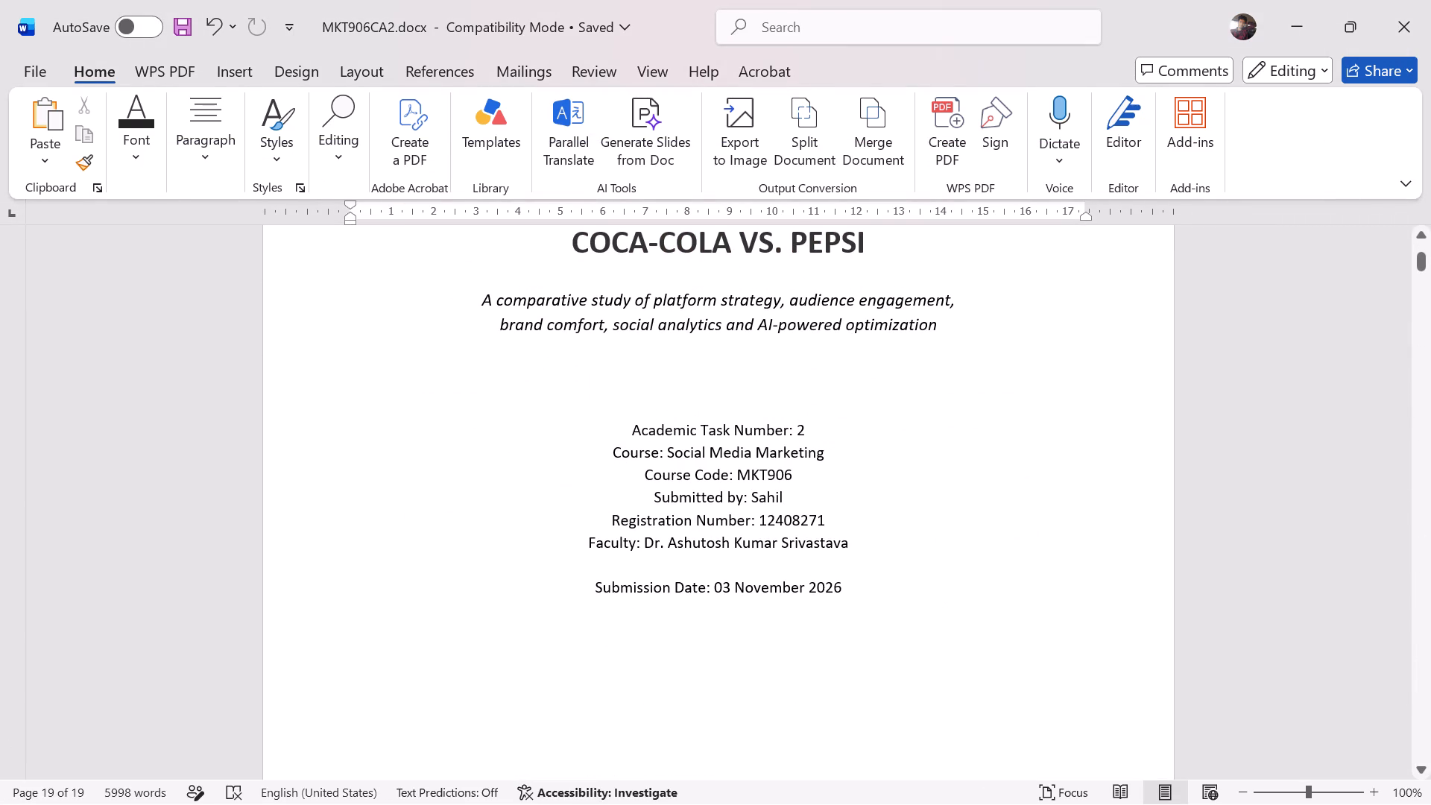
pyautogui.click(730, 589)
pyautogui.press('BackSpace')
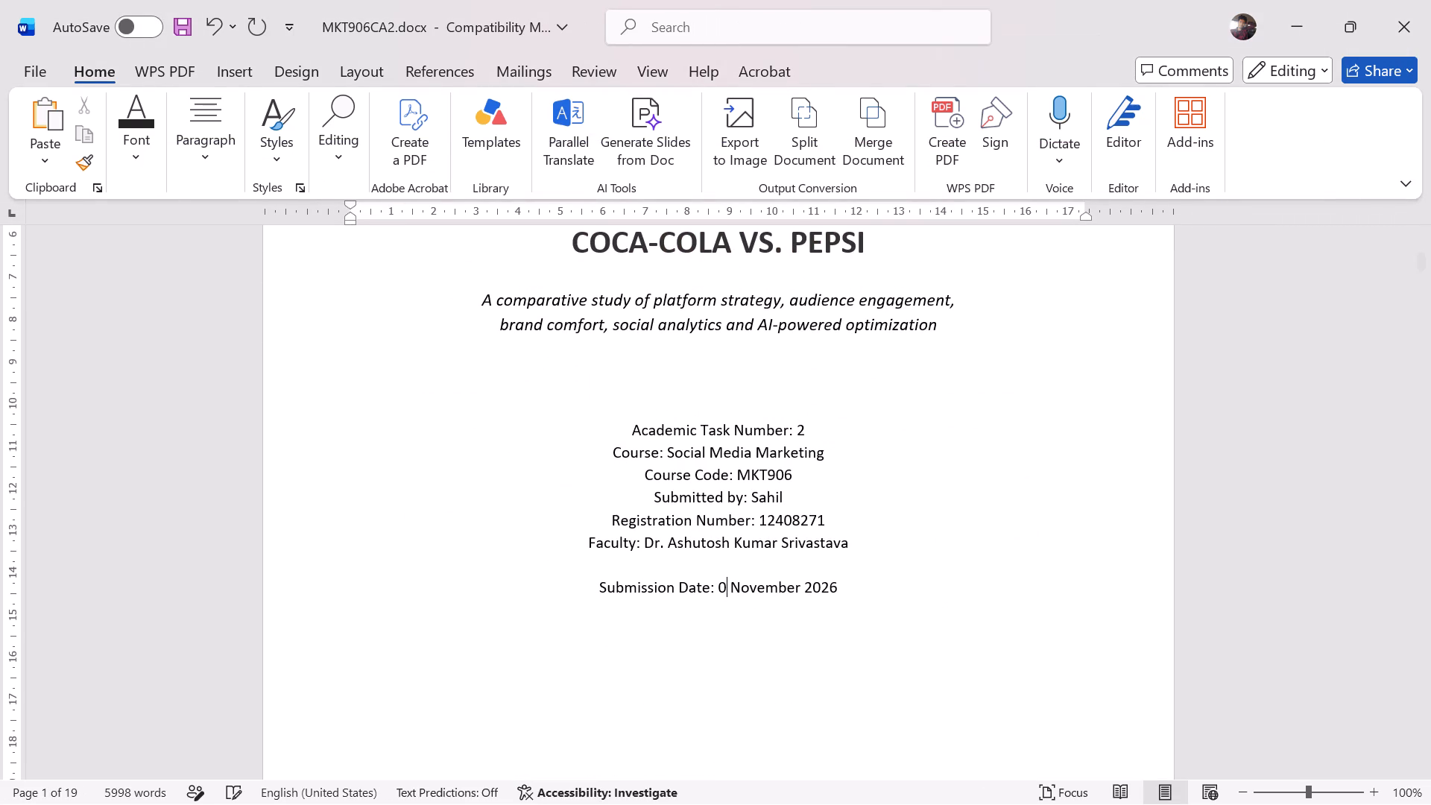
pyautogui.press('4')
pyautogui.hotkey('ctrl', 's')
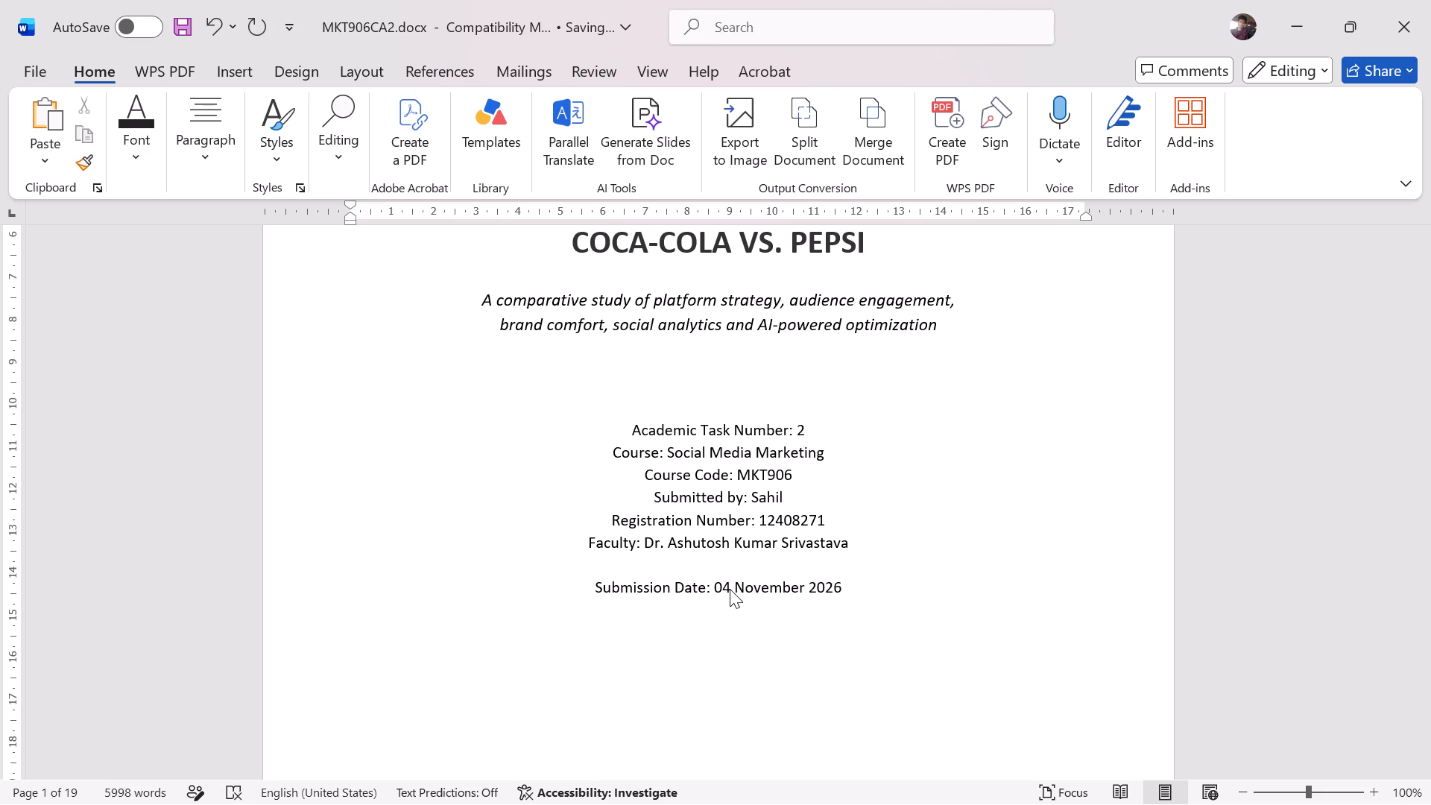
# Save the report as a PDF named MKT906CA2 in the Downloads folder, replacing the existing file.
pyautogui.click(22, 76)
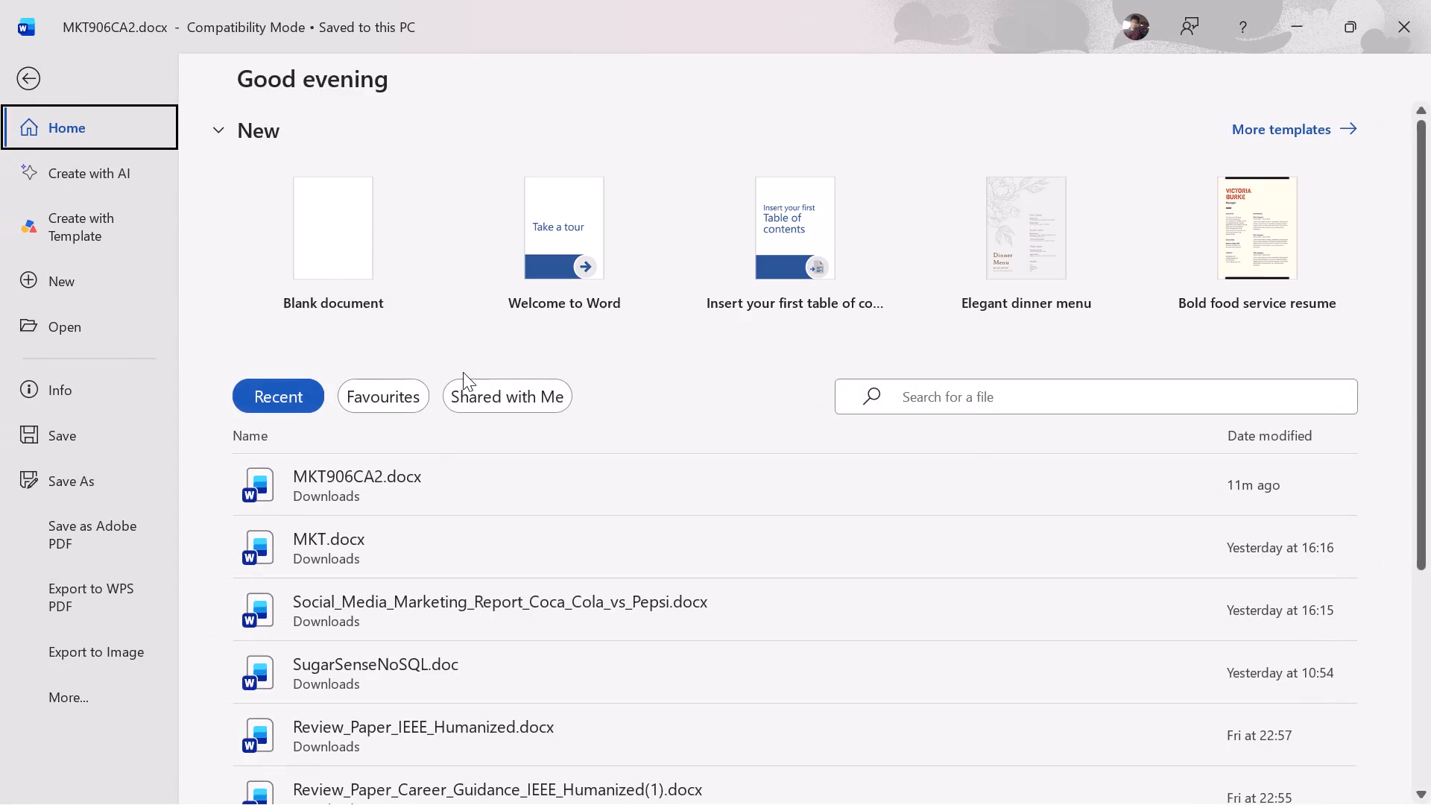
pyautogui.click(90, 480)
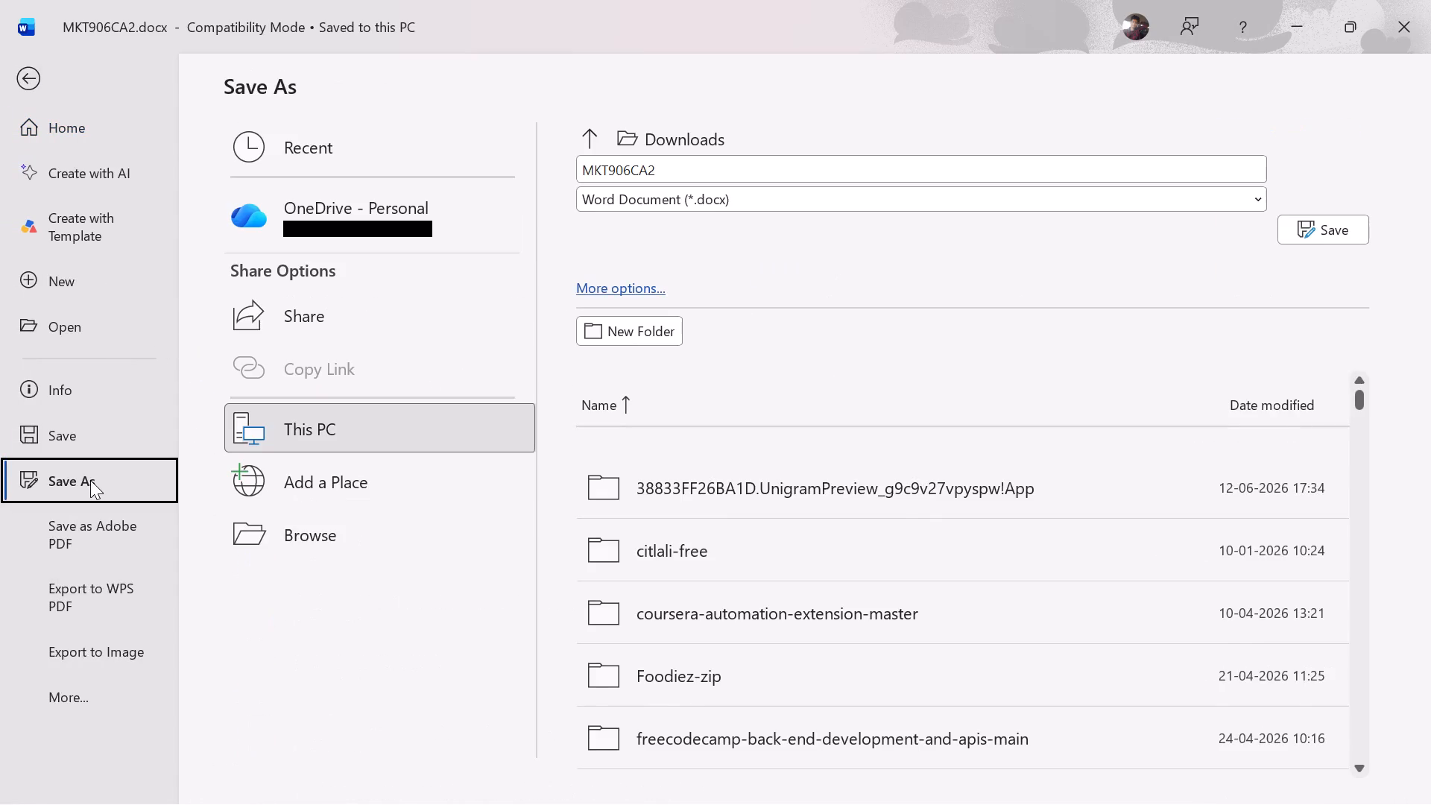
pyautogui.click(1061, 189)
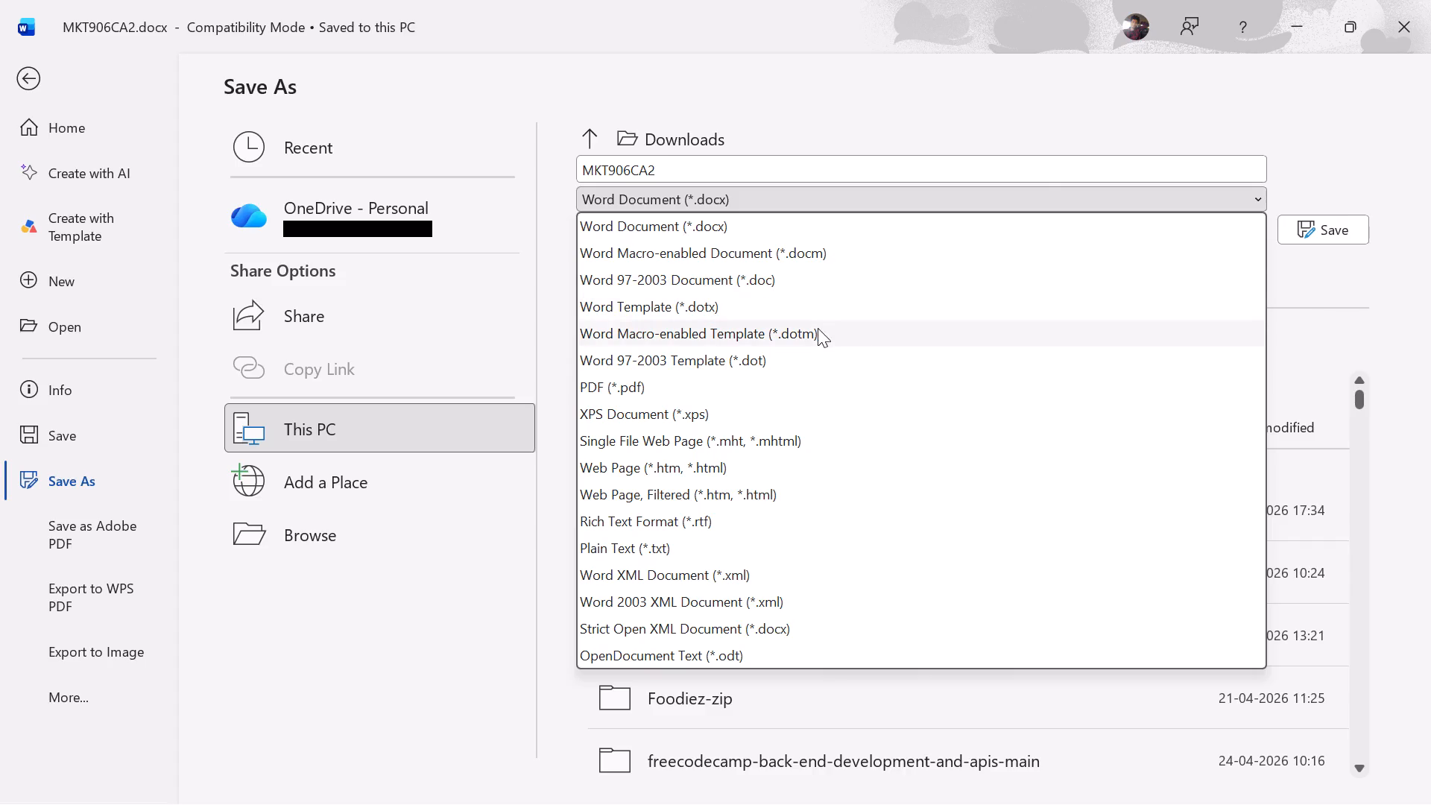
pyautogui.click(789, 377)
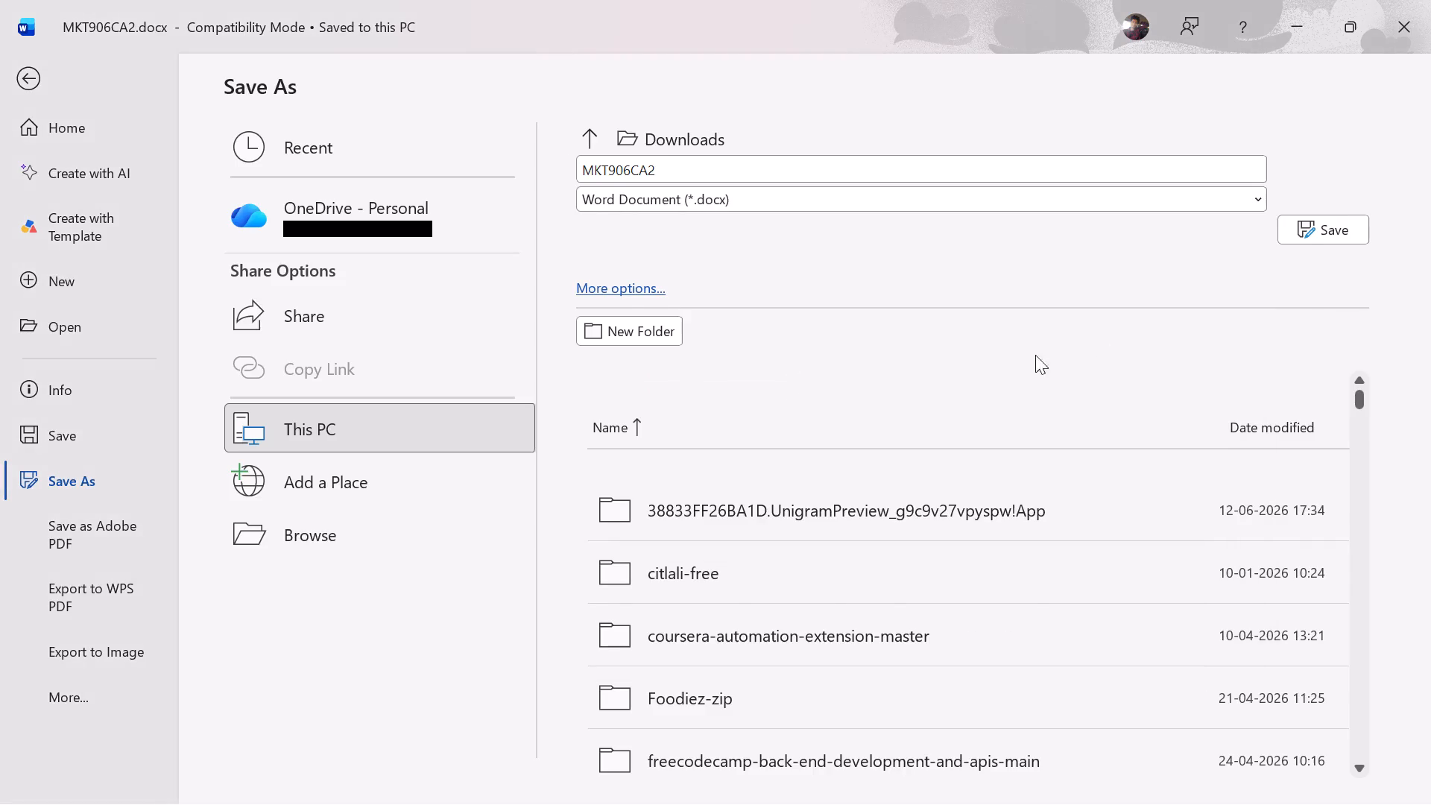
pyautogui.click(1301, 221)
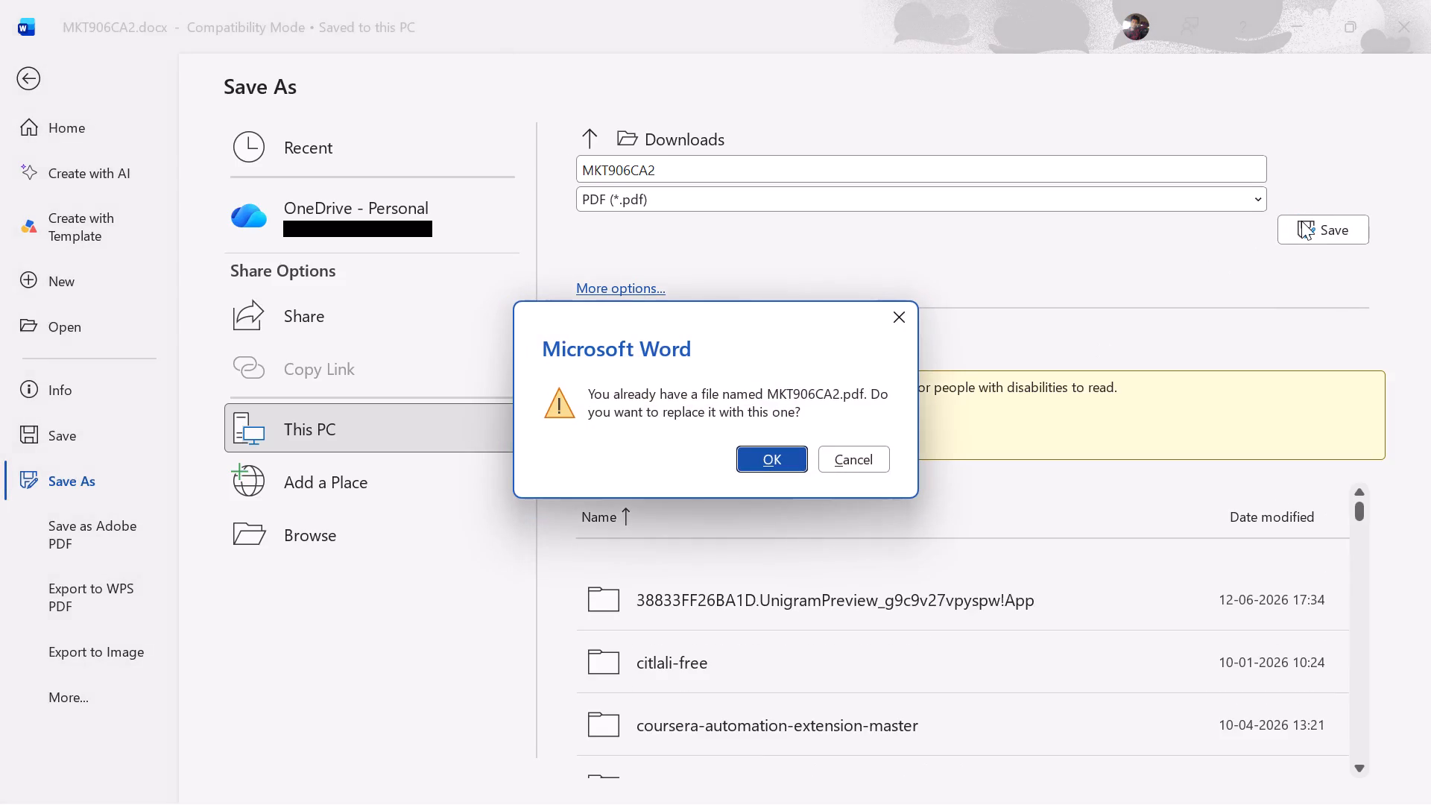
pyautogui.click(761, 455)
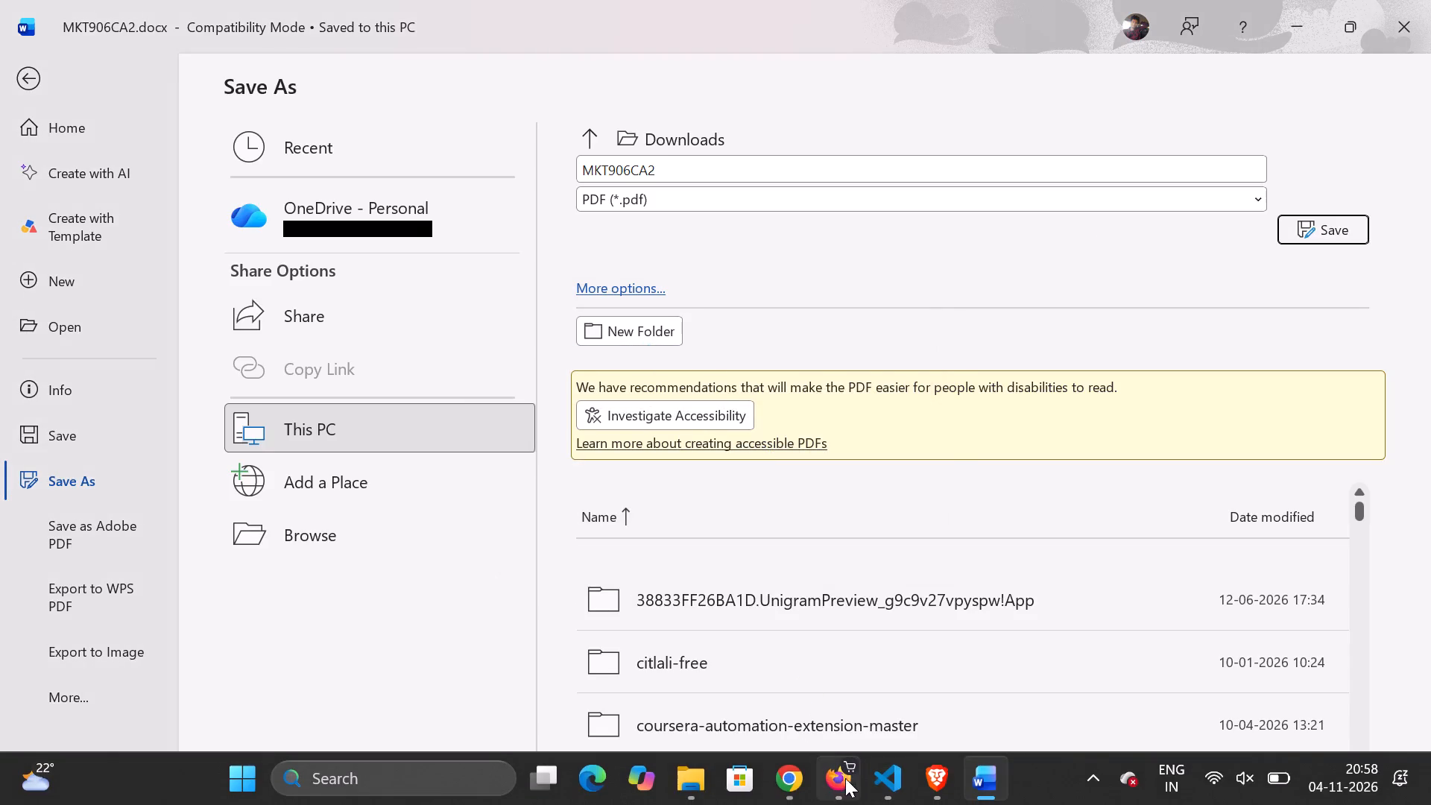
# Switch to Firefox and postpone the Campus Drive notifications on the student dashboard.
pyautogui.click(842, 785)
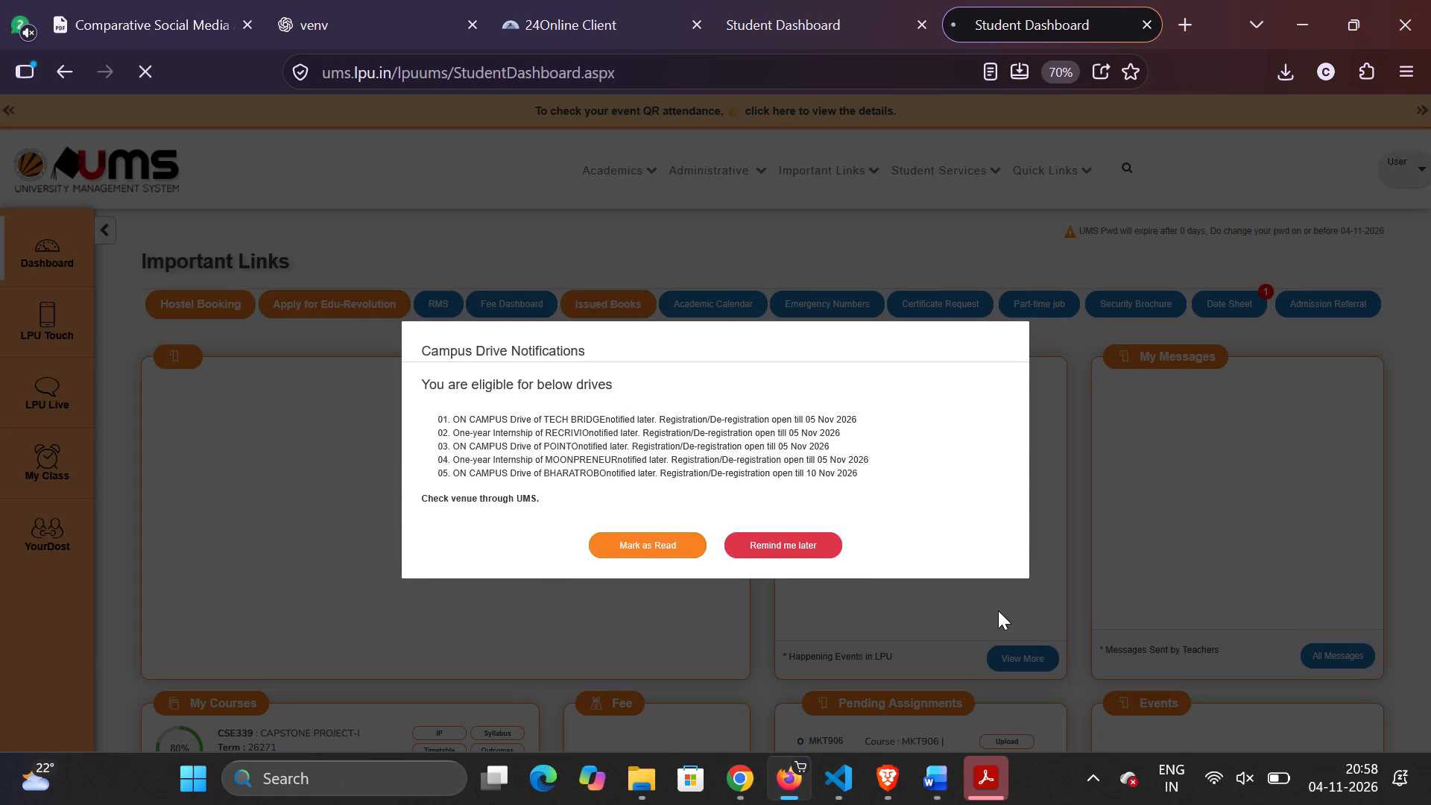
pyautogui.click(821, 544)
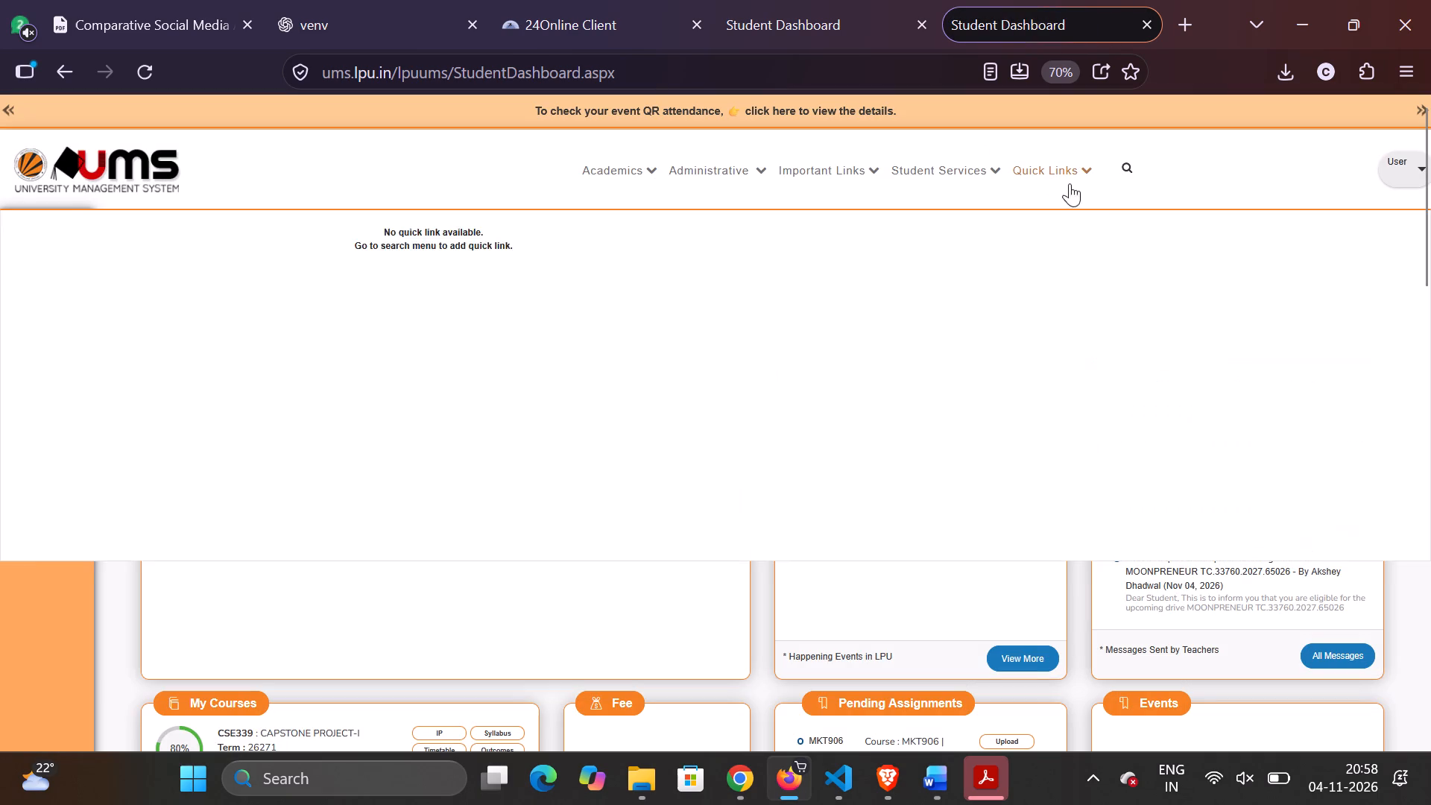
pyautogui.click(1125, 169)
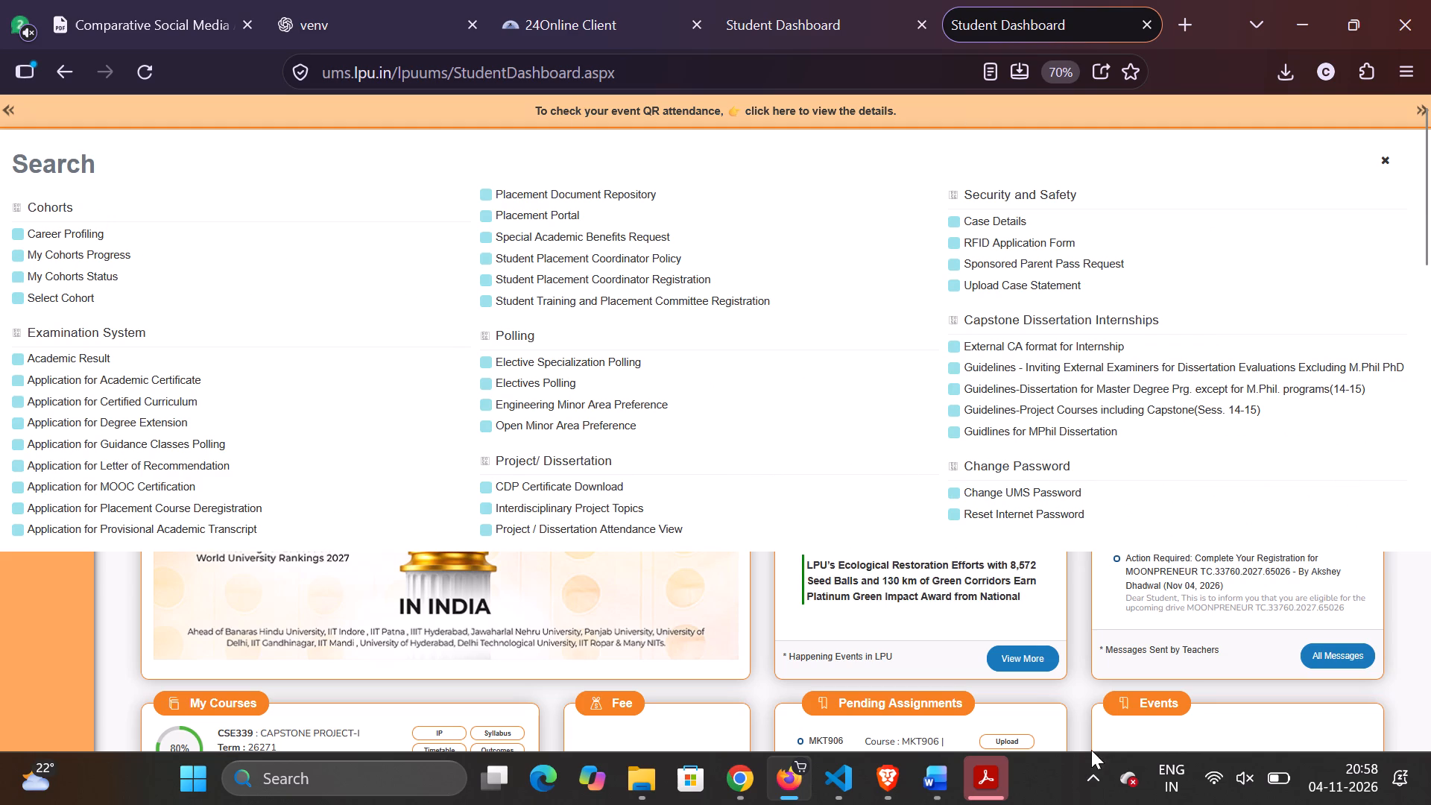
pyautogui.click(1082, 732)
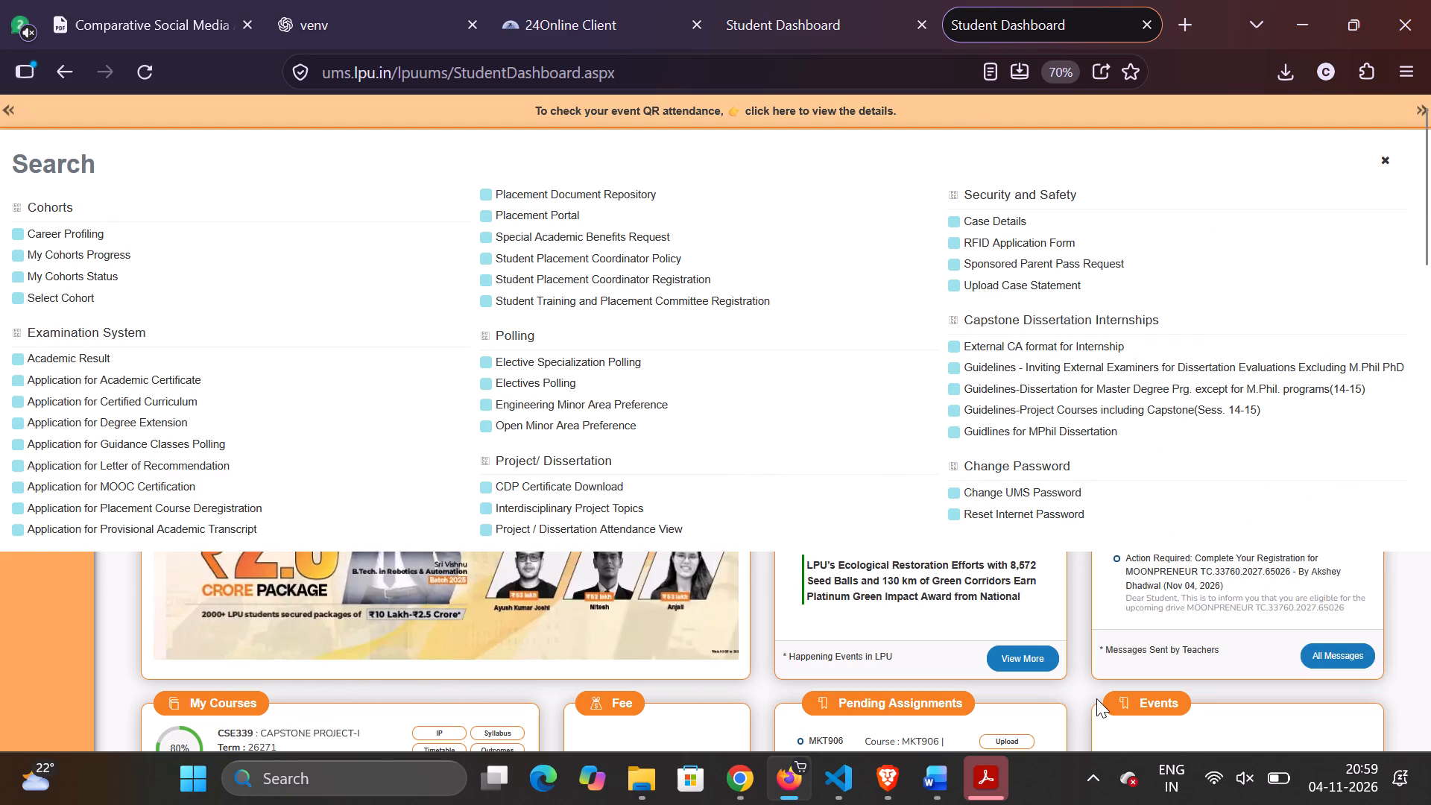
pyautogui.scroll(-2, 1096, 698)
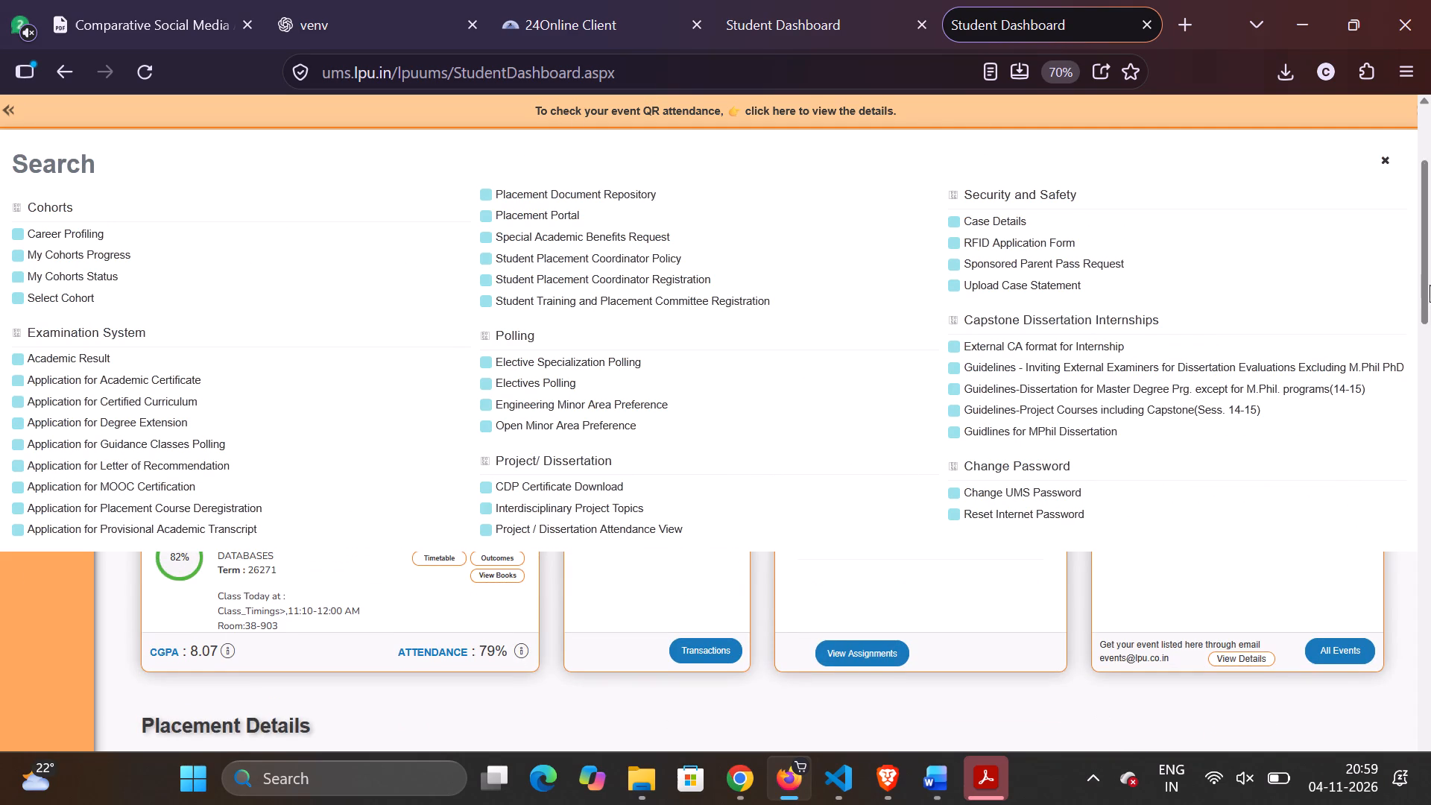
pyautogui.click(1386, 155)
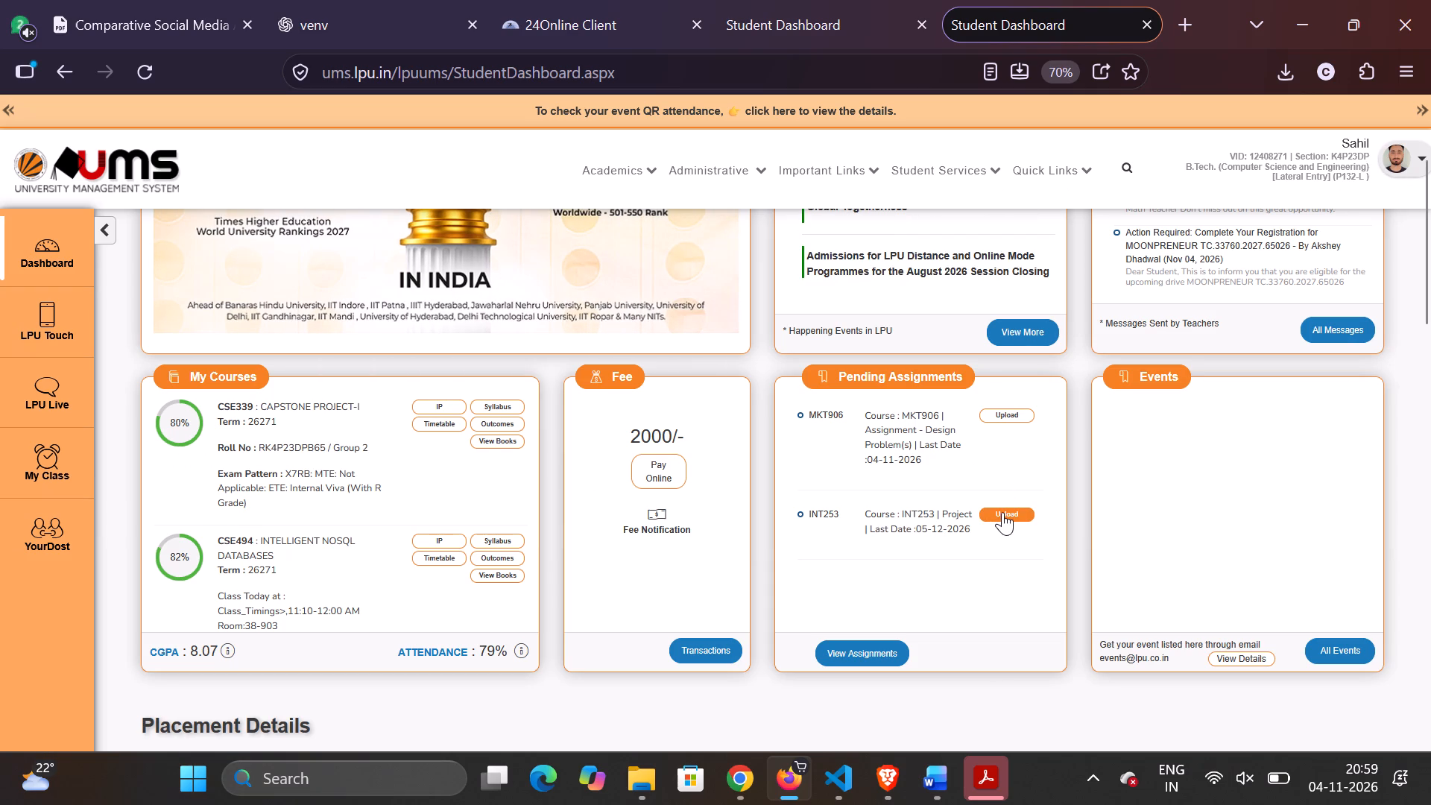
# Open the upload page for the pending MKT906 Design Problem(s) assignment and choose the course MKT906::SOCIAL MEDIA MARKETING.
pyautogui.click(1002, 415)
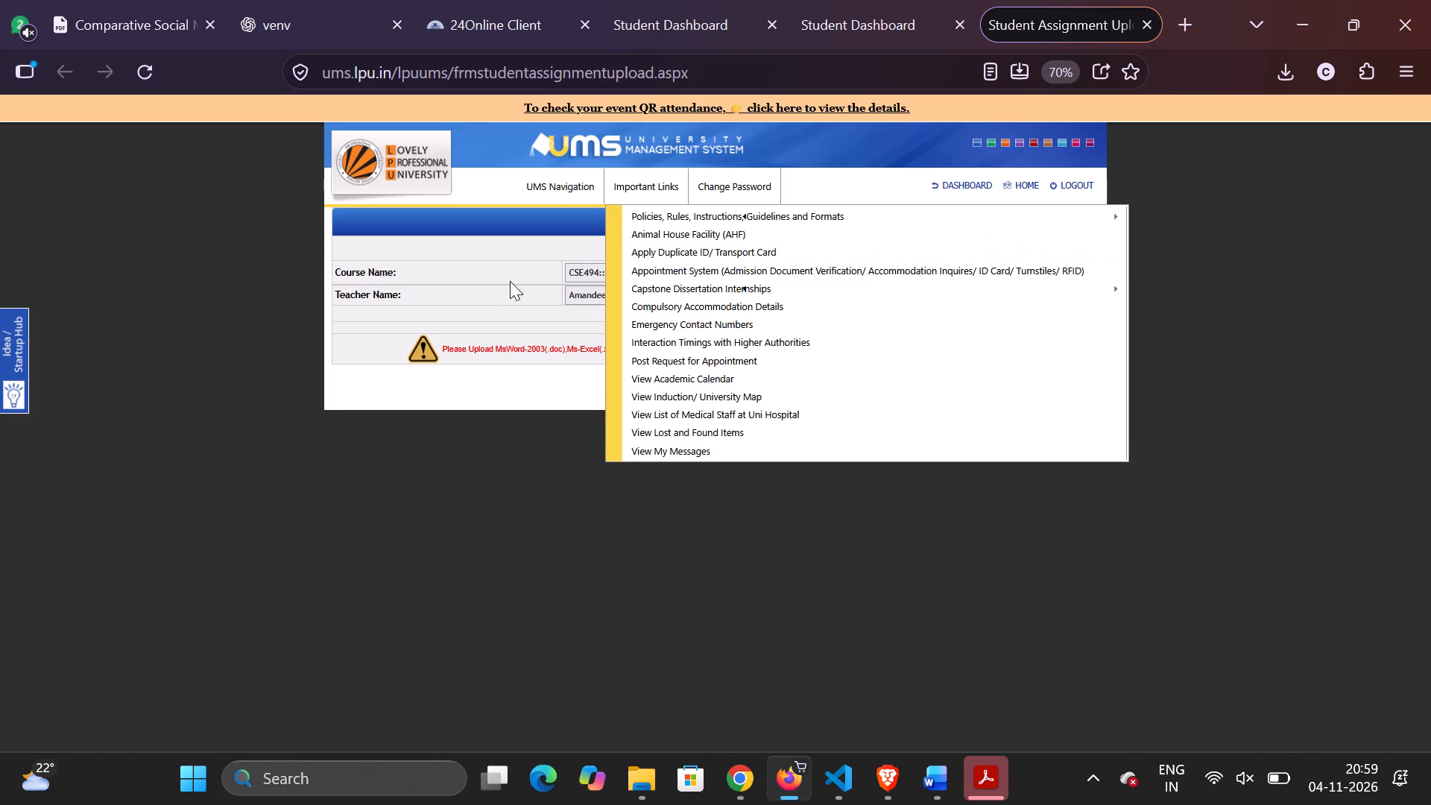
pyautogui.click(663, 272)
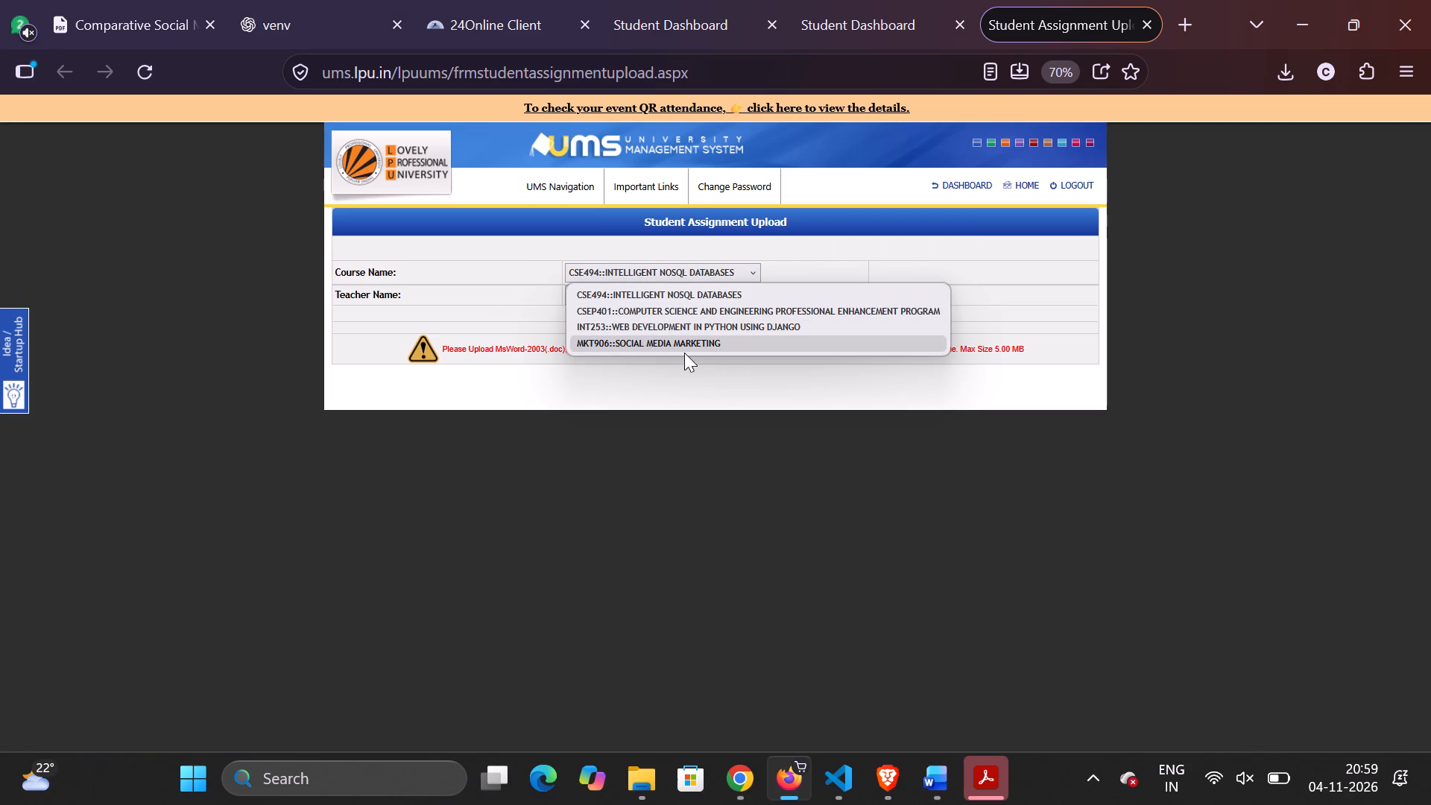
# Choose the course MKT906::SOCIAL MEDIA MARKETING and its assignment teacher to list the pending assignment for upload.
pyautogui.click(688, 345)
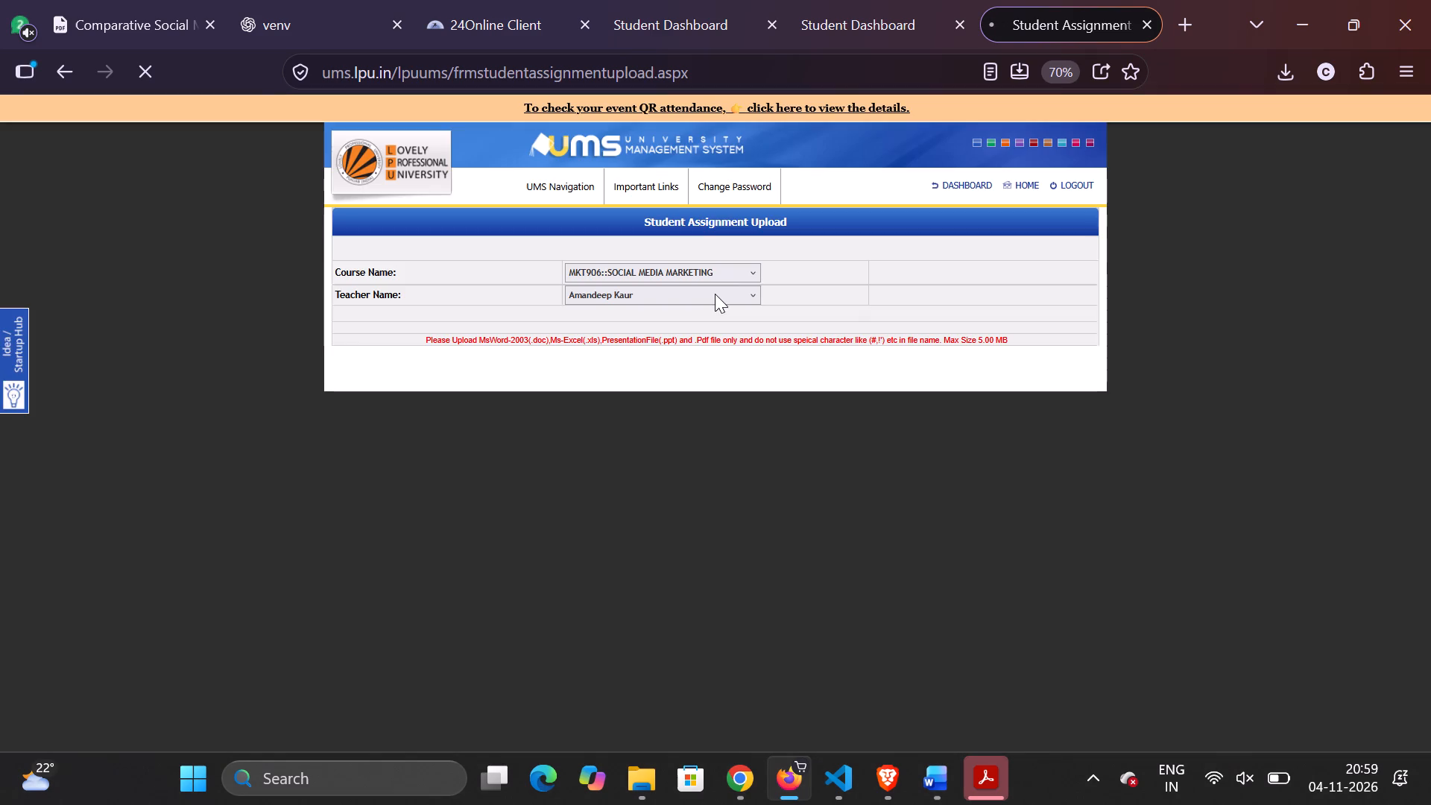
pyautogui.click(715, 294)
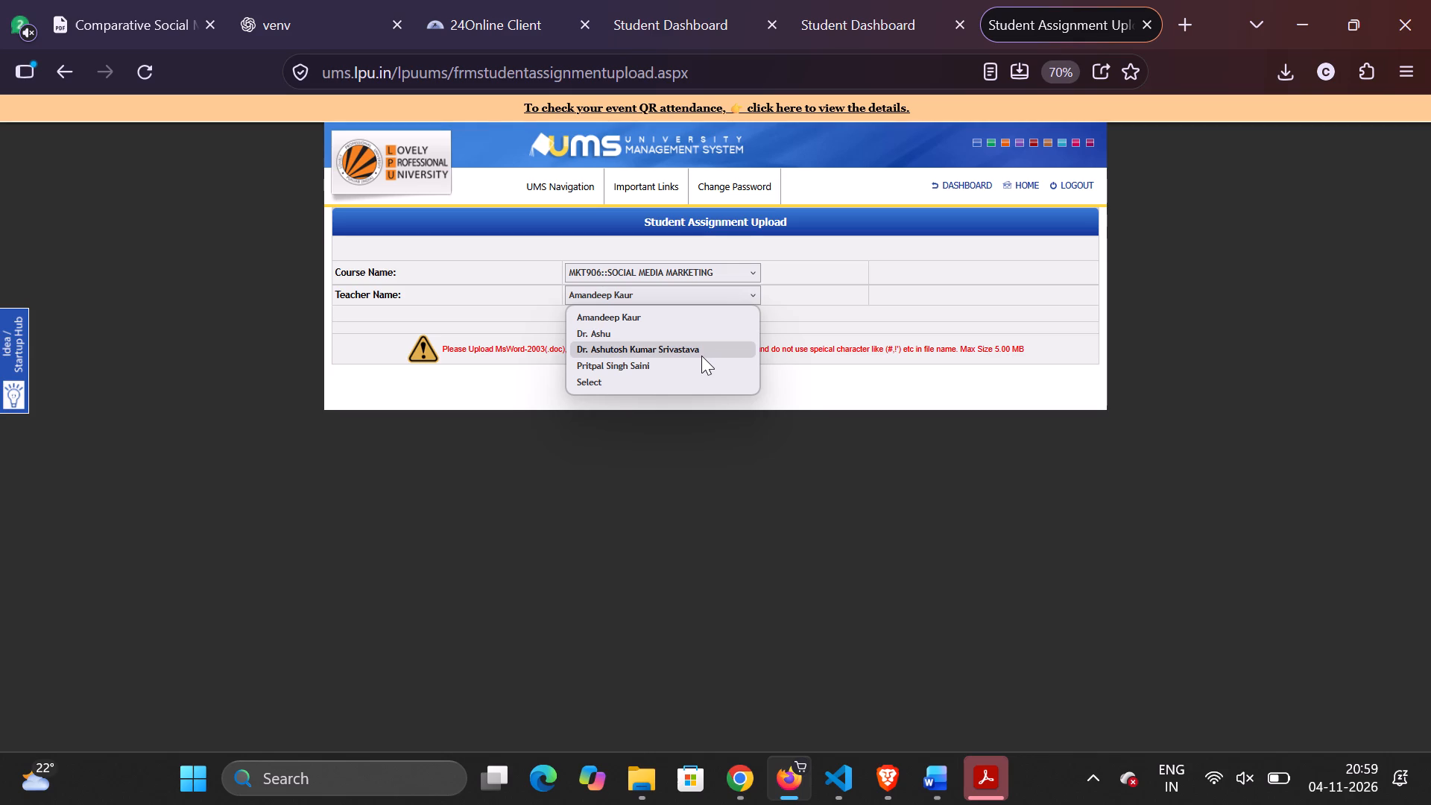
pyautogui.click(701, 356)
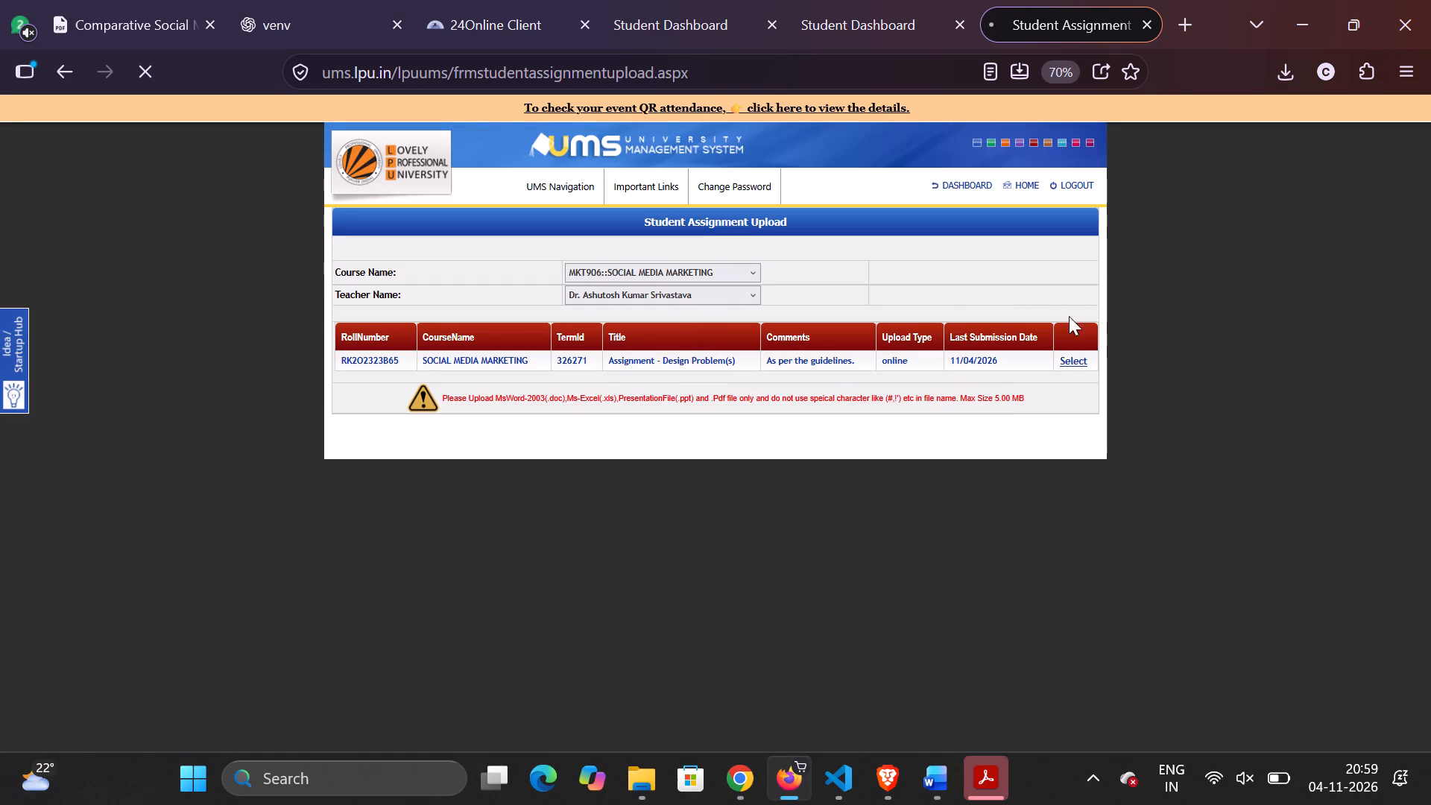
# Select the Assignment - Design Problem(s) entry and open the file chooser for its submission.
pyautogui.click(1070, 366)
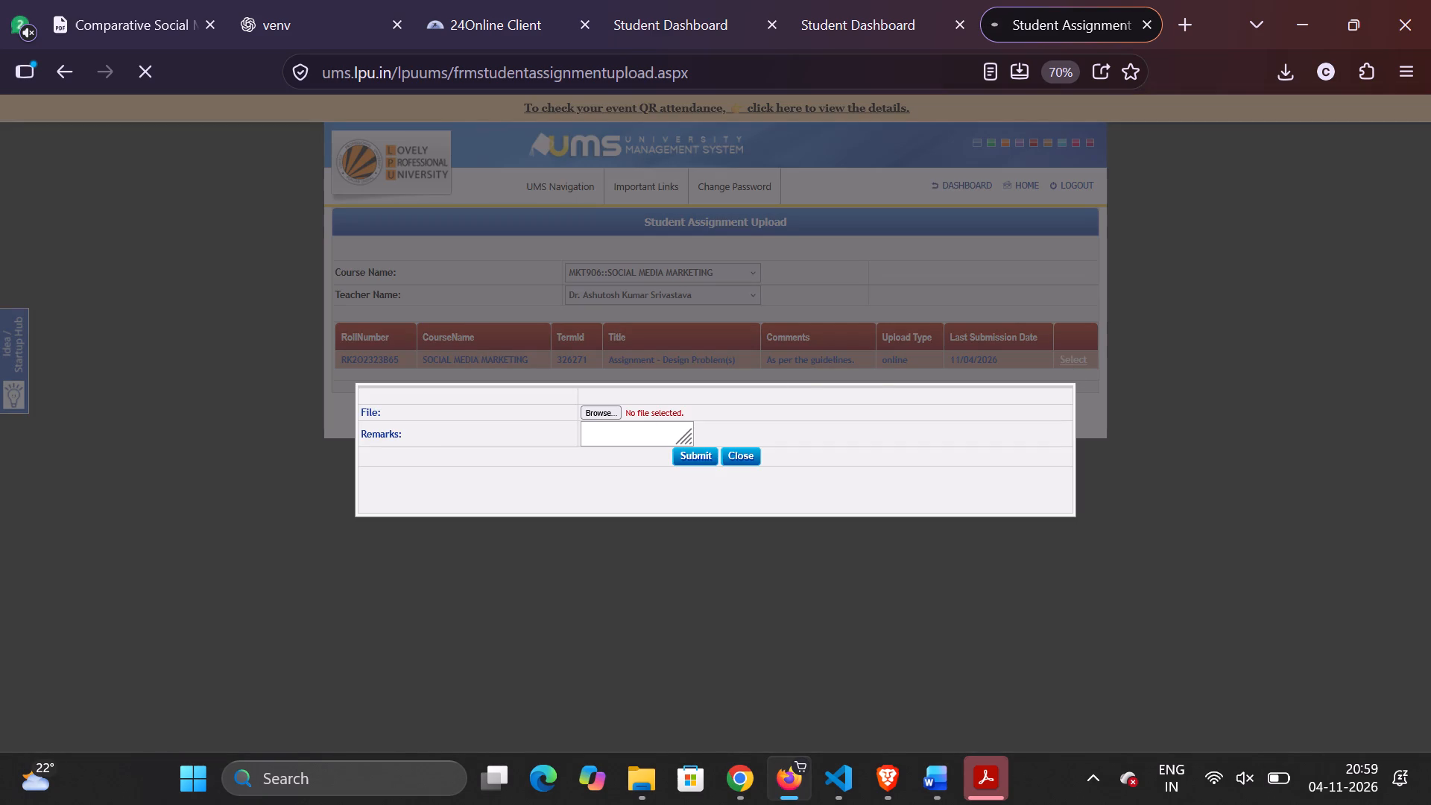
pyautogui.click(600, 414)
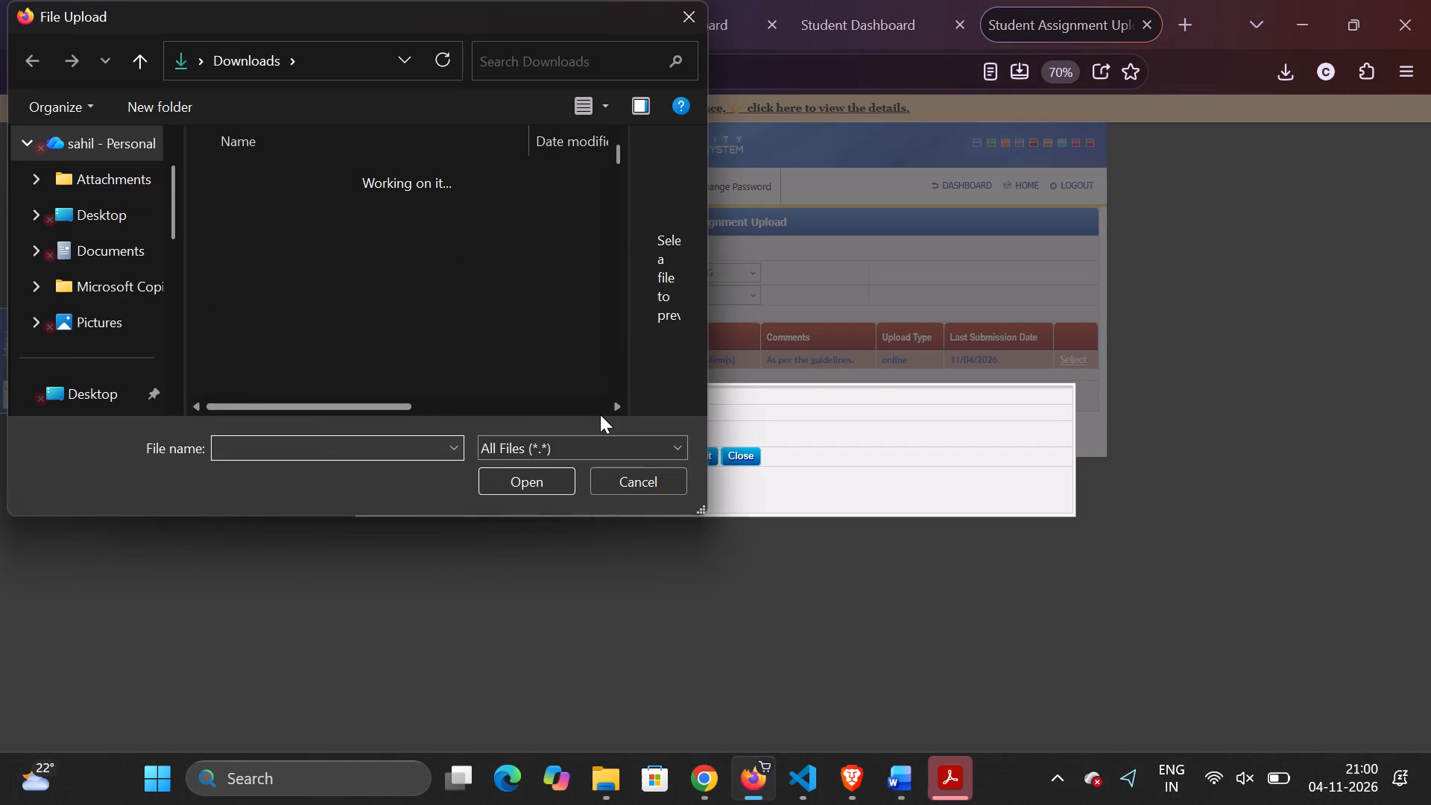
# Attach MKT906CA2.pdf from Downloads to the MKT906 assignment, enter the student's first name as the remark and submit it.
pyautogui.click(405, 209)
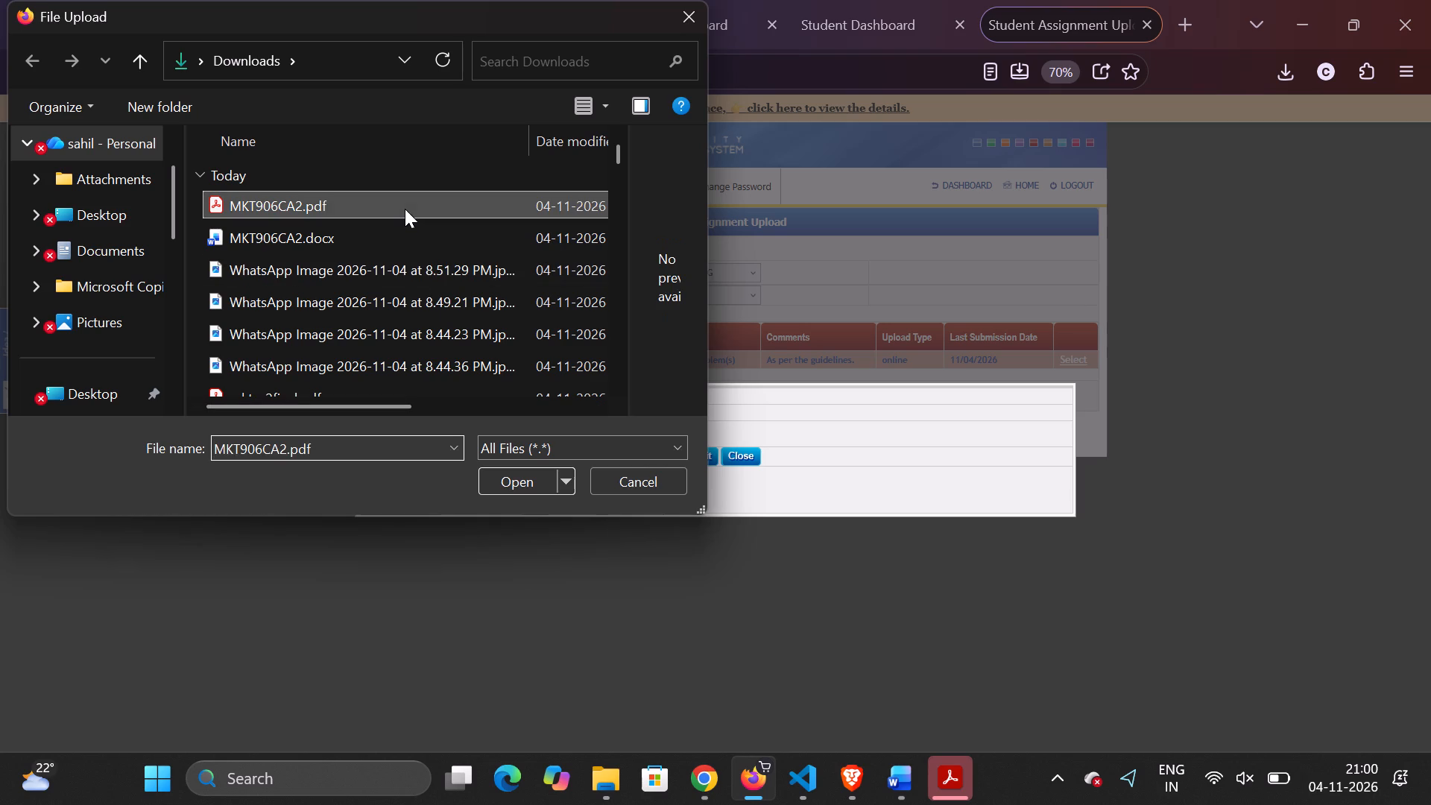
pyautogui.click(535, 470)
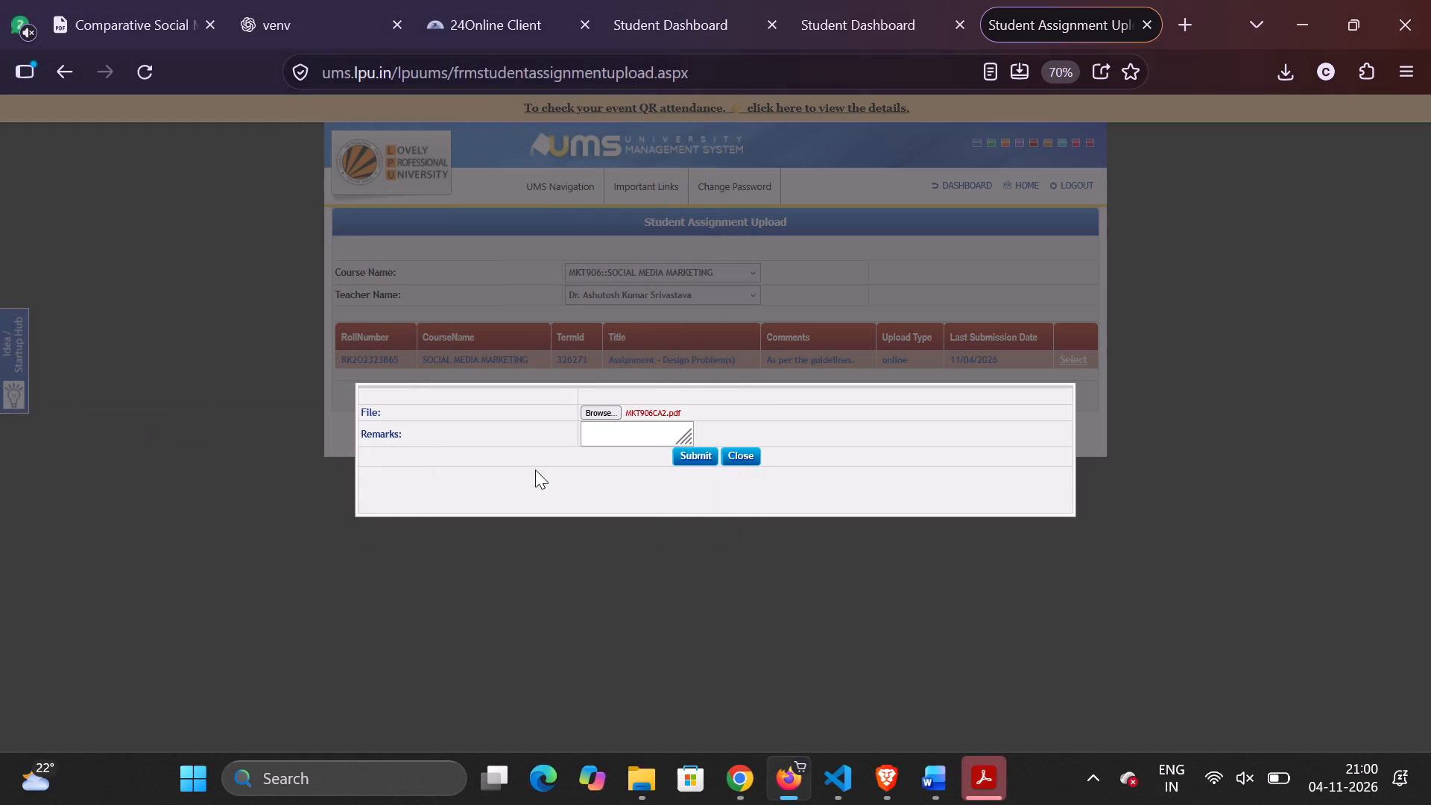
pyautogui.click(623, 436)
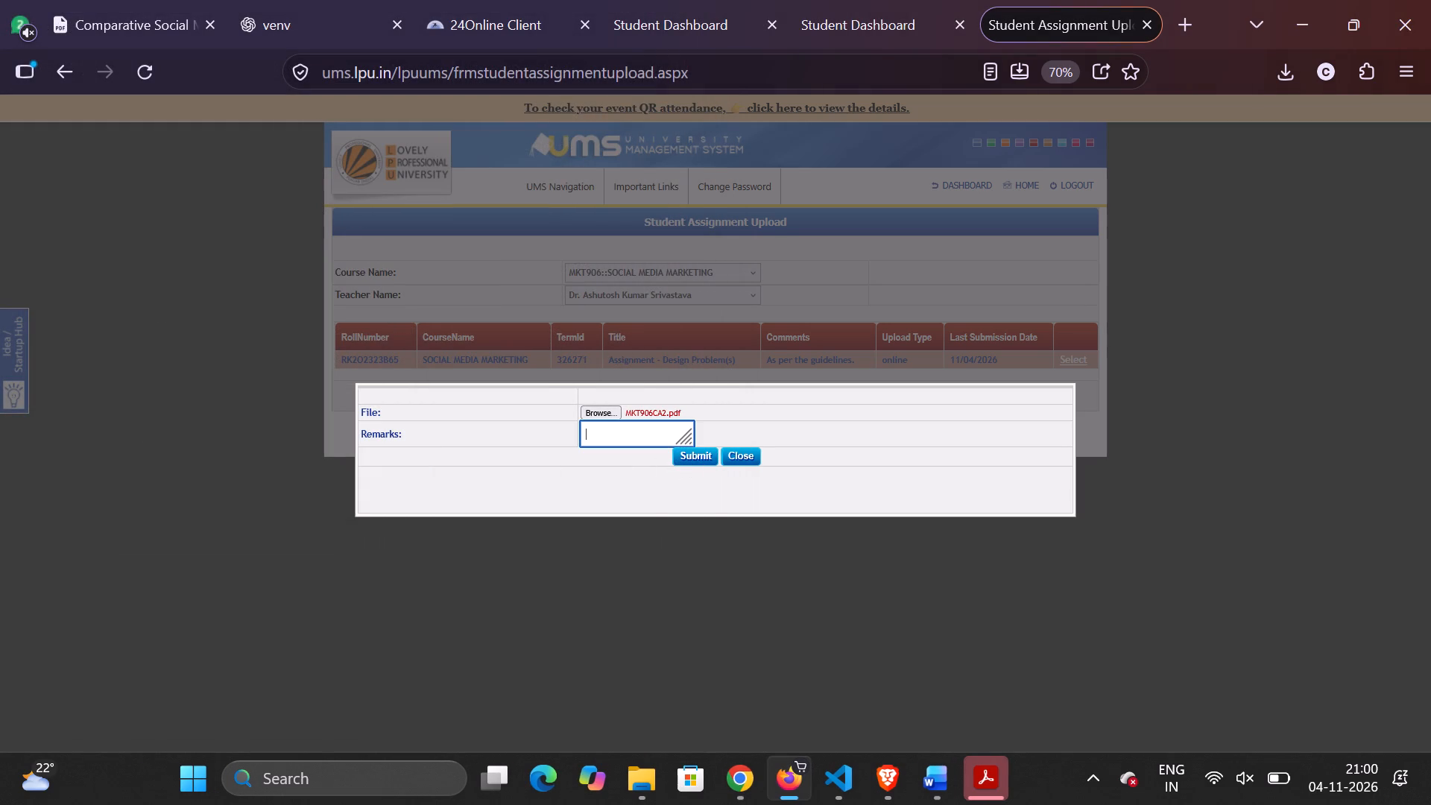
pyautogui.write('sahil')
pyautogui.click(683, 458)
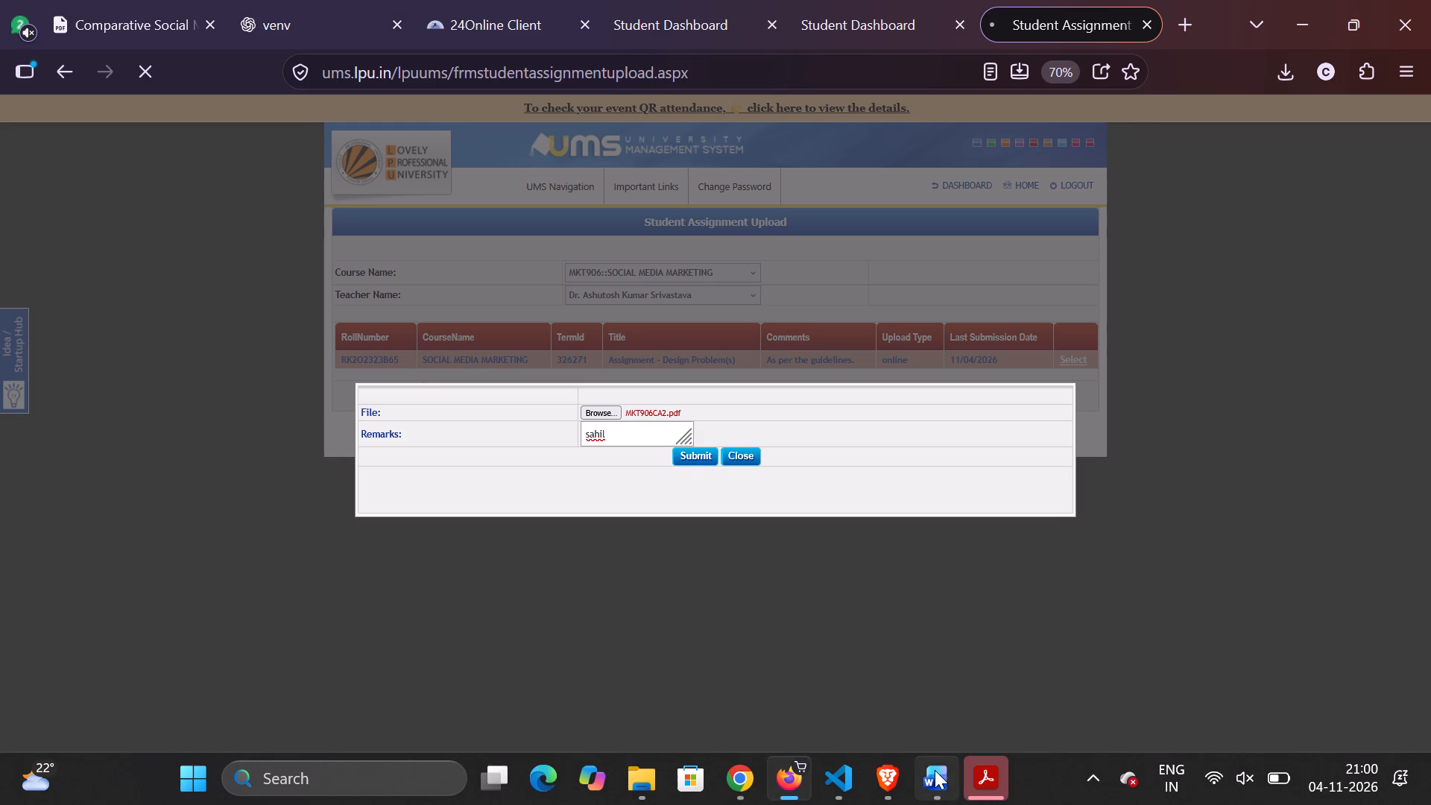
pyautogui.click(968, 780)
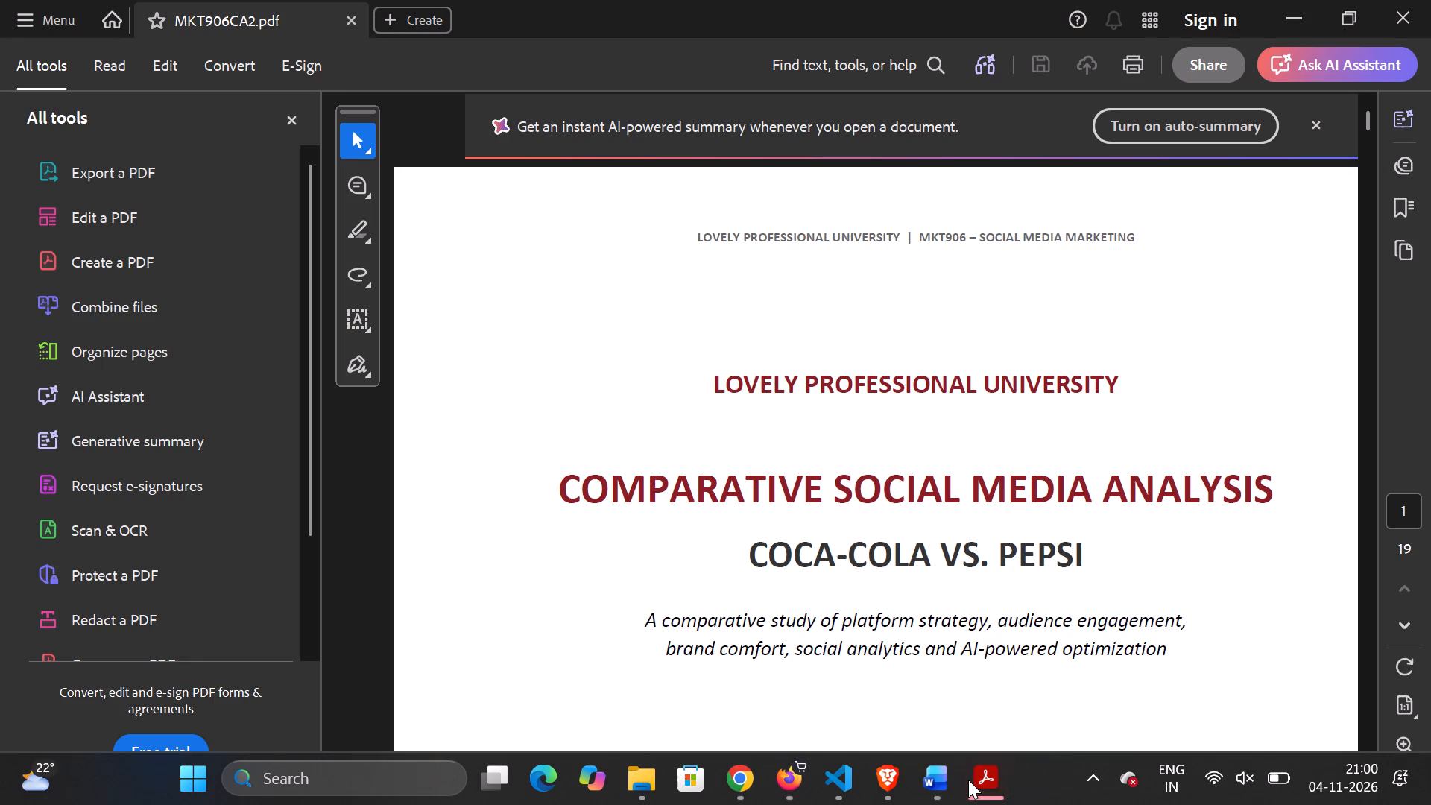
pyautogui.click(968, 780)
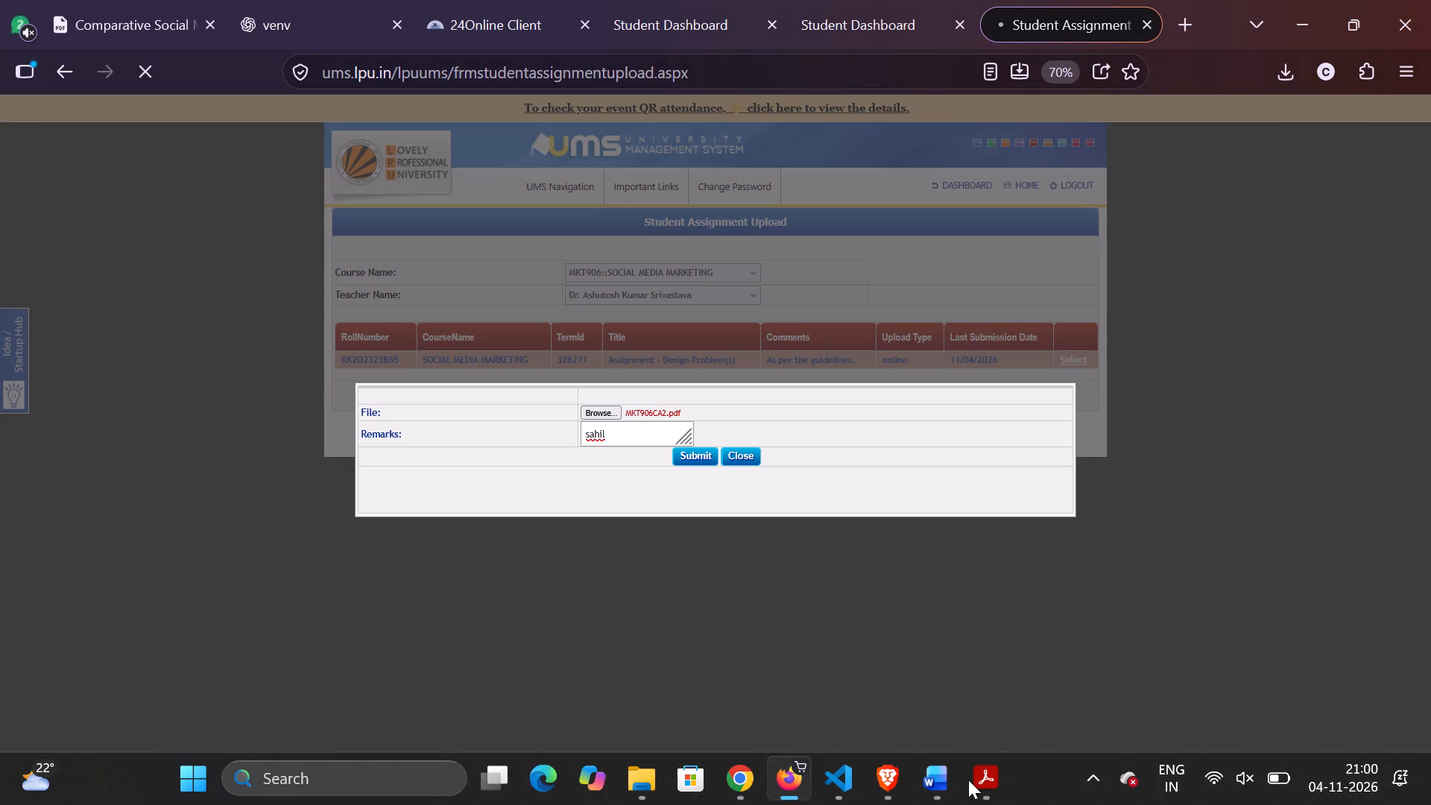
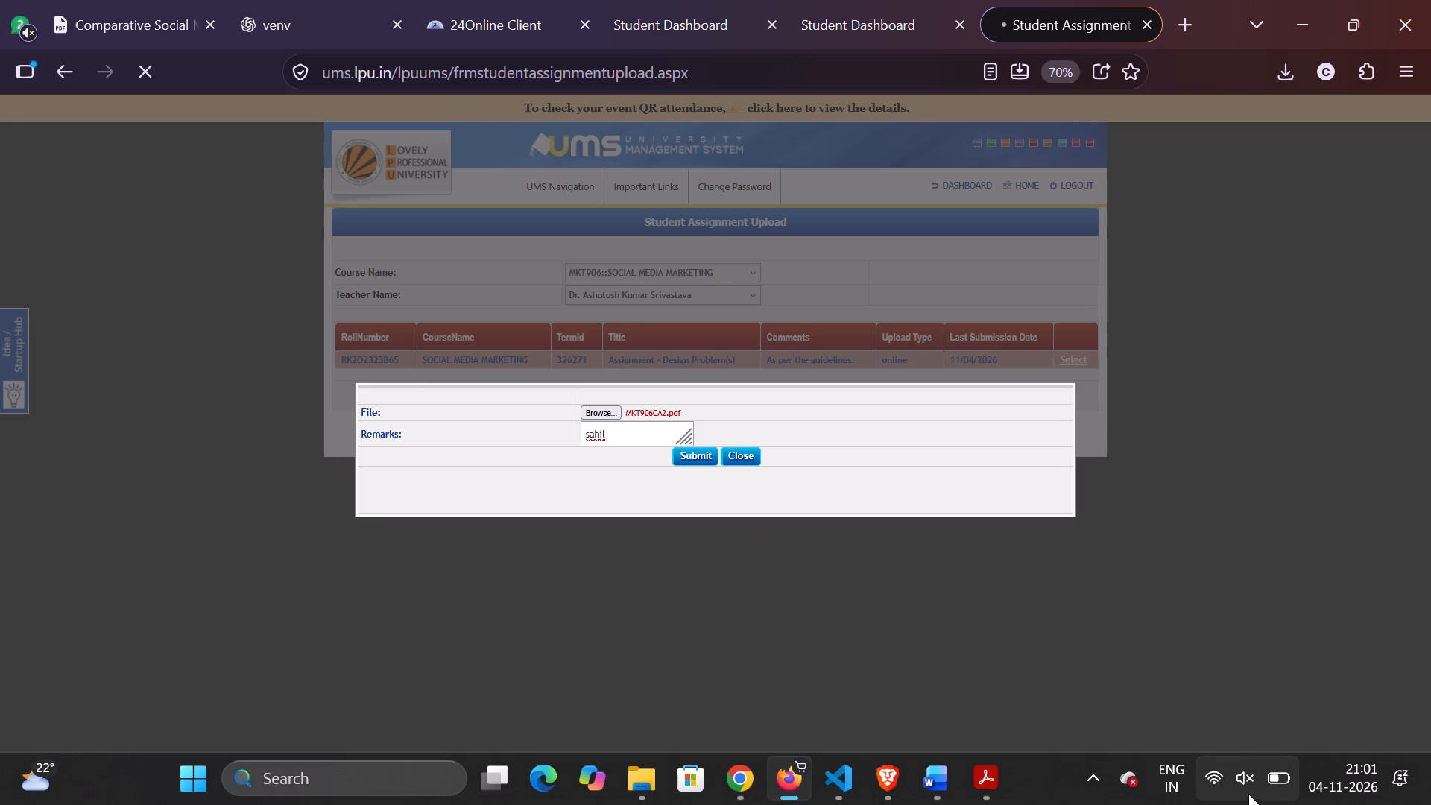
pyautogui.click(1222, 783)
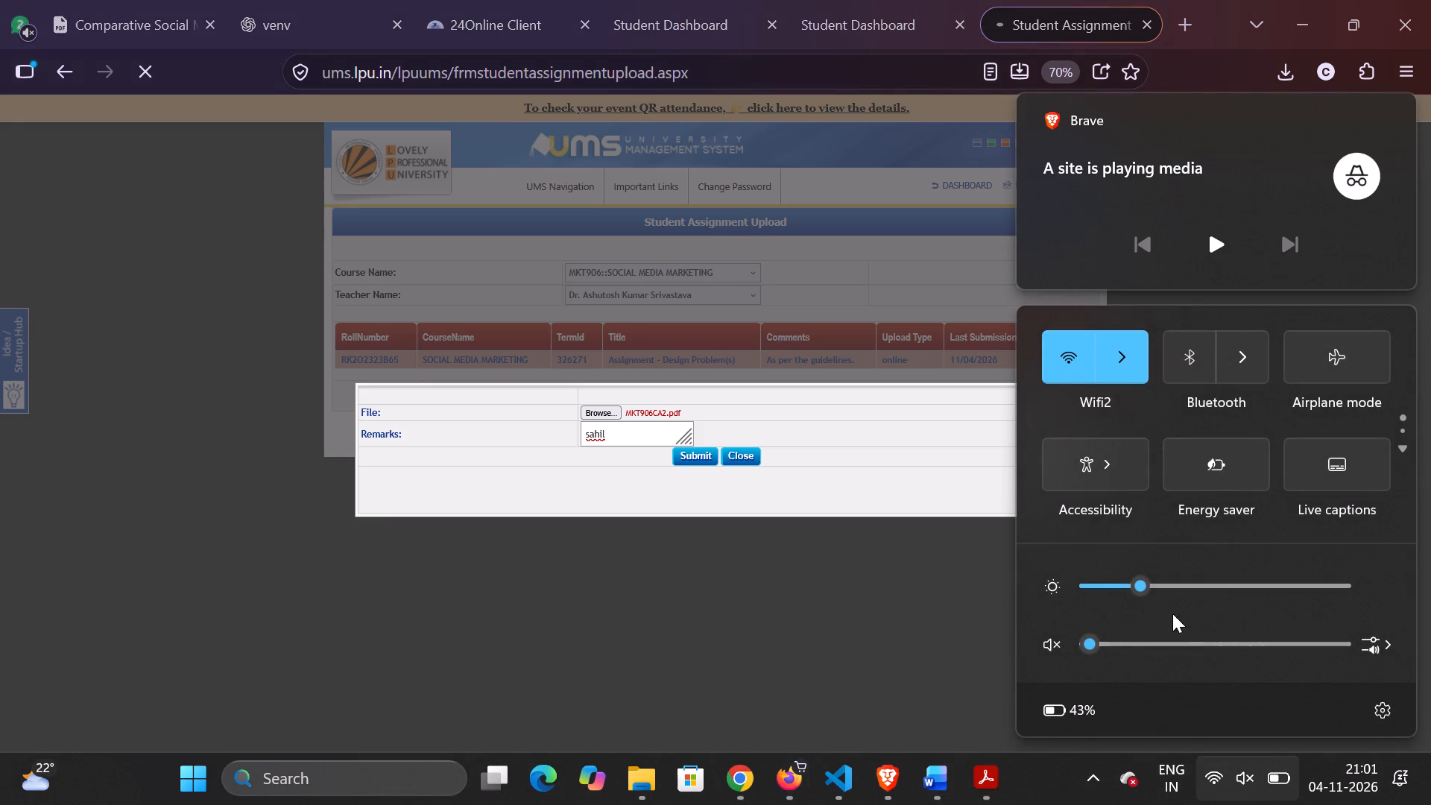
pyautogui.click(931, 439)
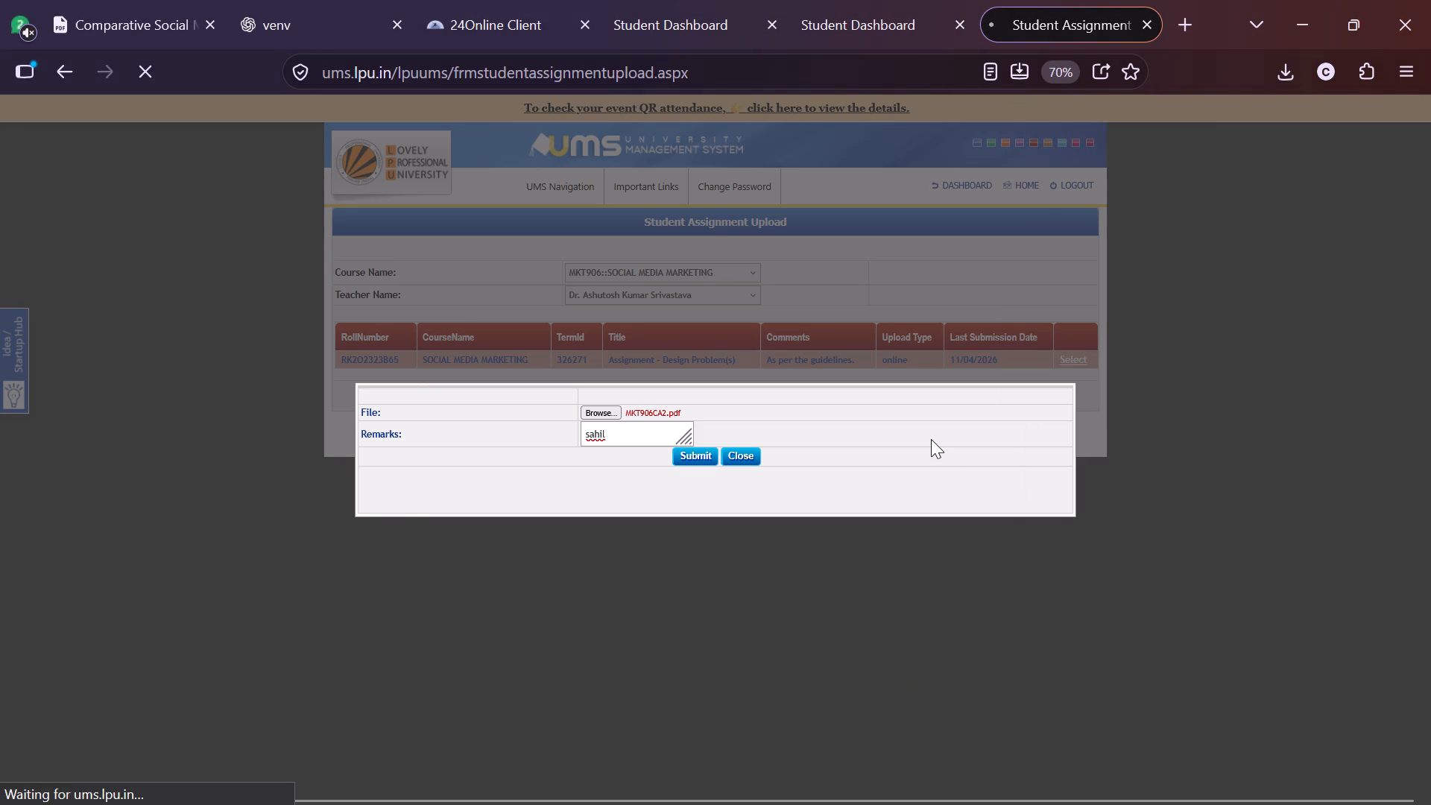
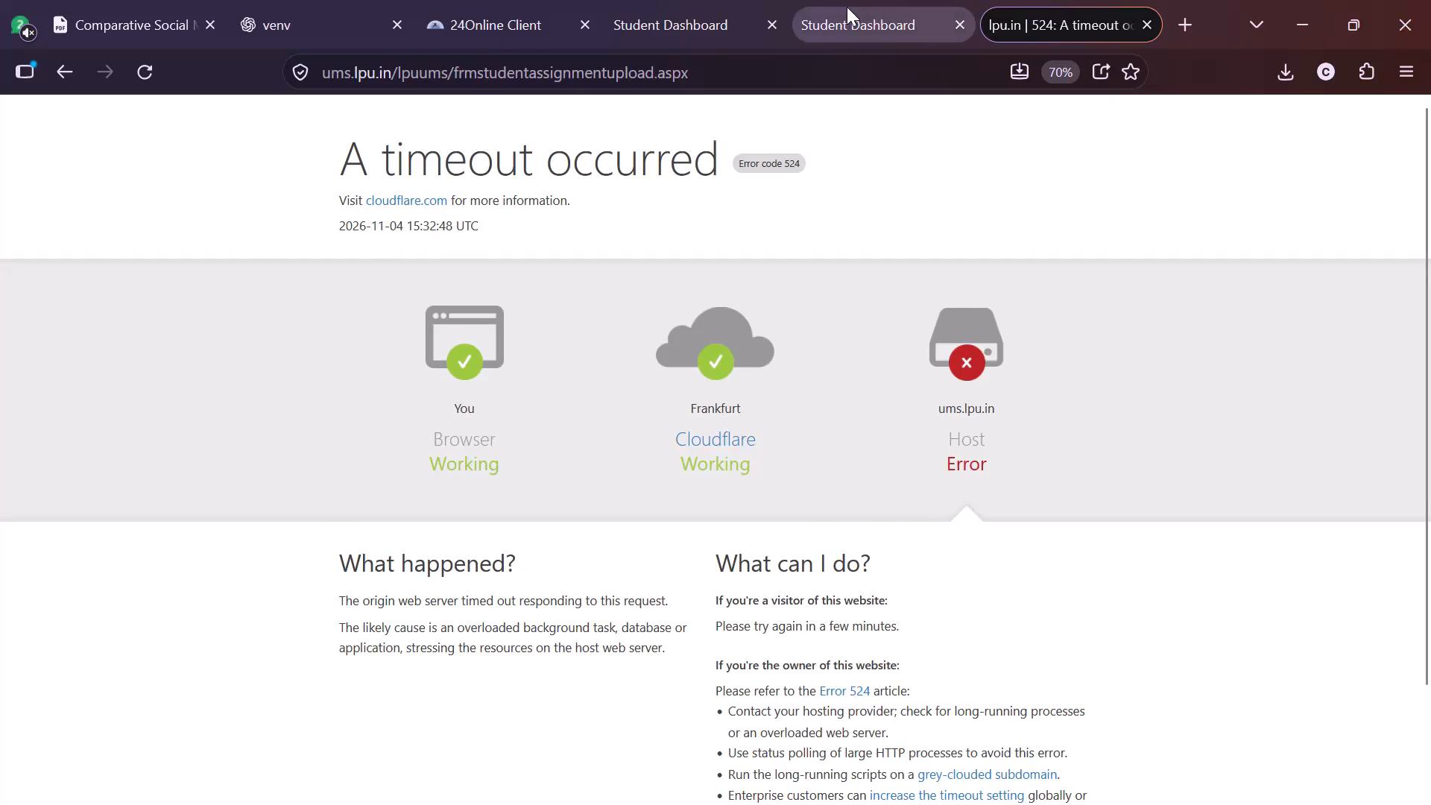
# Return to the open Student Dashboard next to the assignment upload page and reload it.
pyautogui.click(847, 7)
pyautogui.press('r')
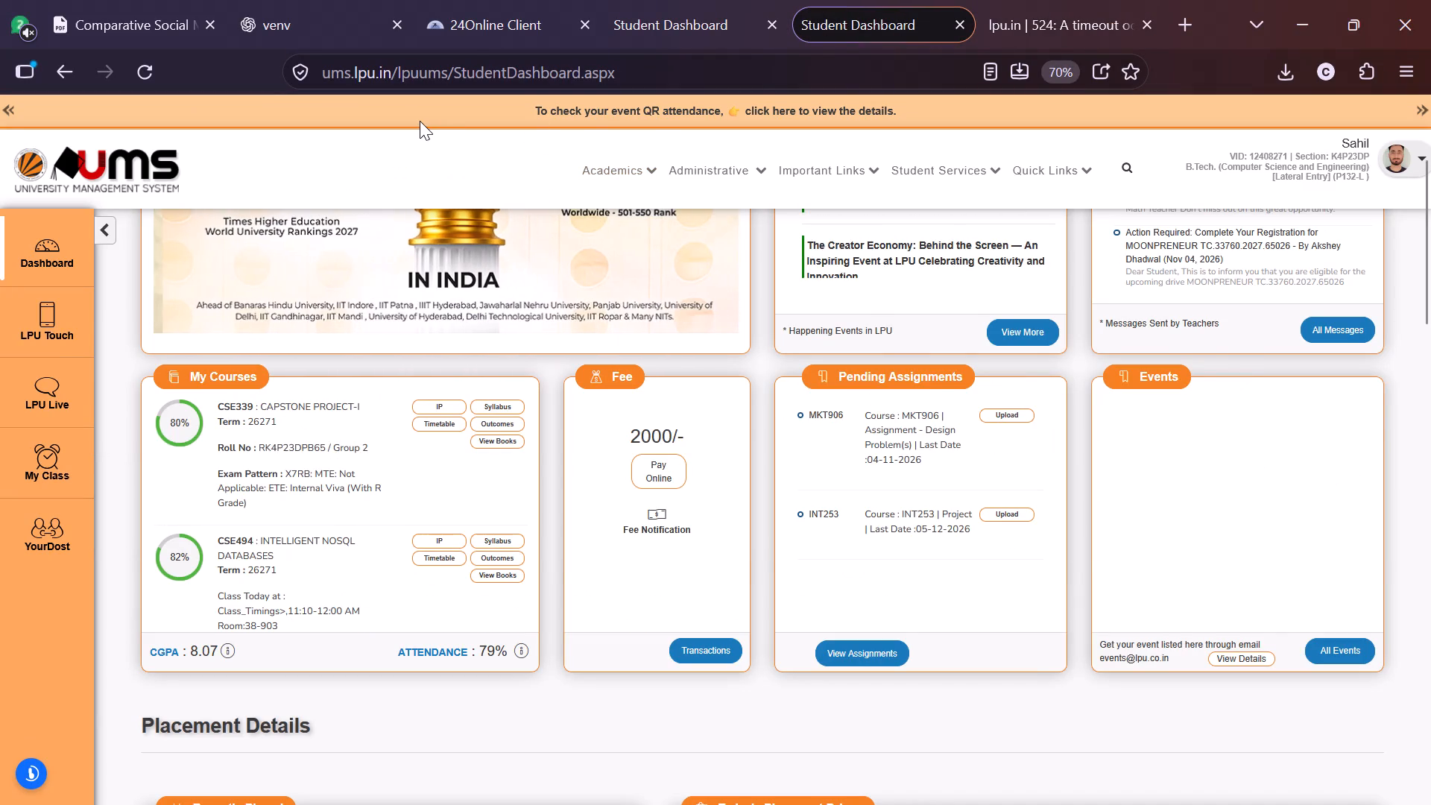
pyautogui.hotkey('ctrl', 'r')
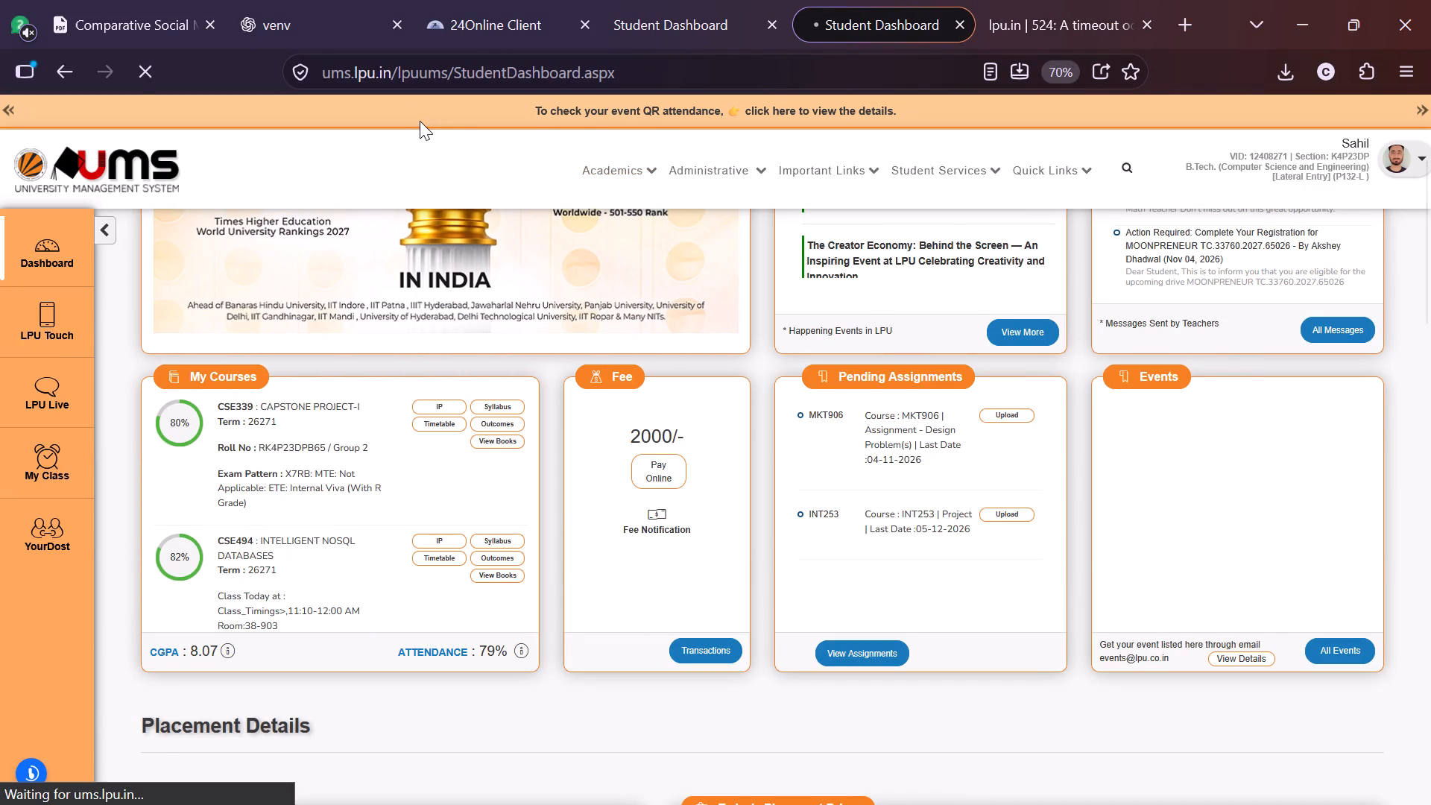
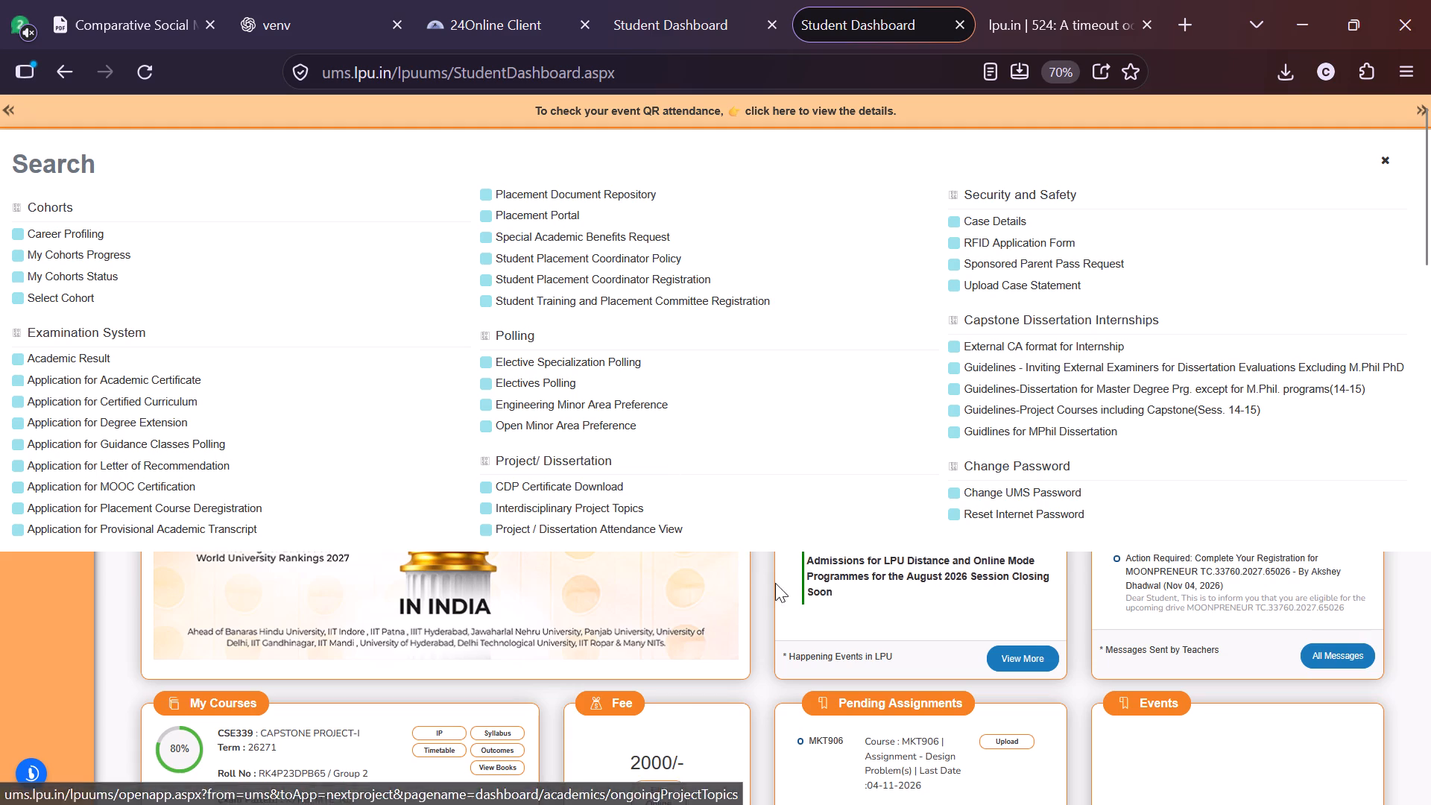
# Open the upload page for the pending MKT906 assignment and choose MKT906::SOCIAL MEDIA MARKETING as the course.
pyautogui.click(781, 660)
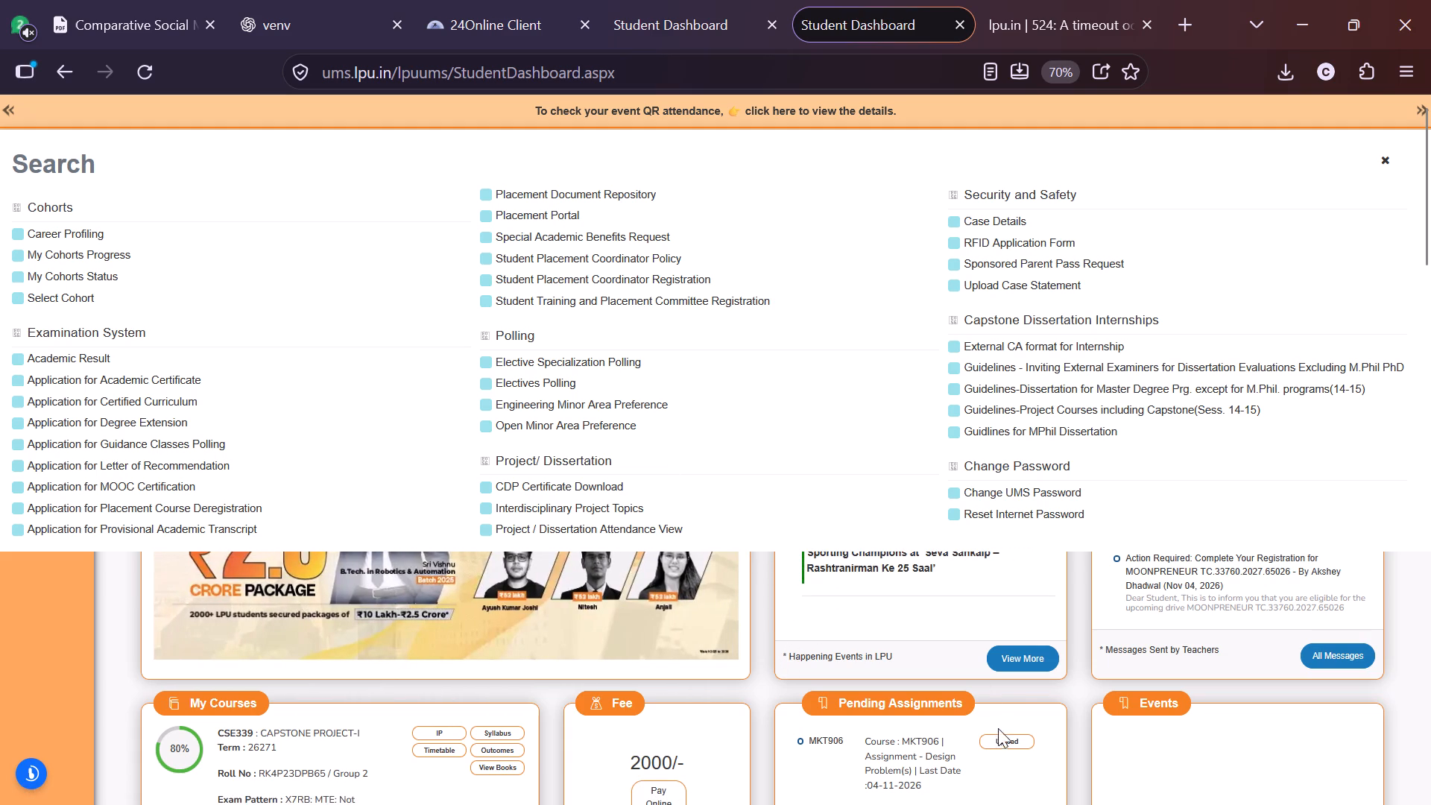
pyautogui.click(1012, 740)
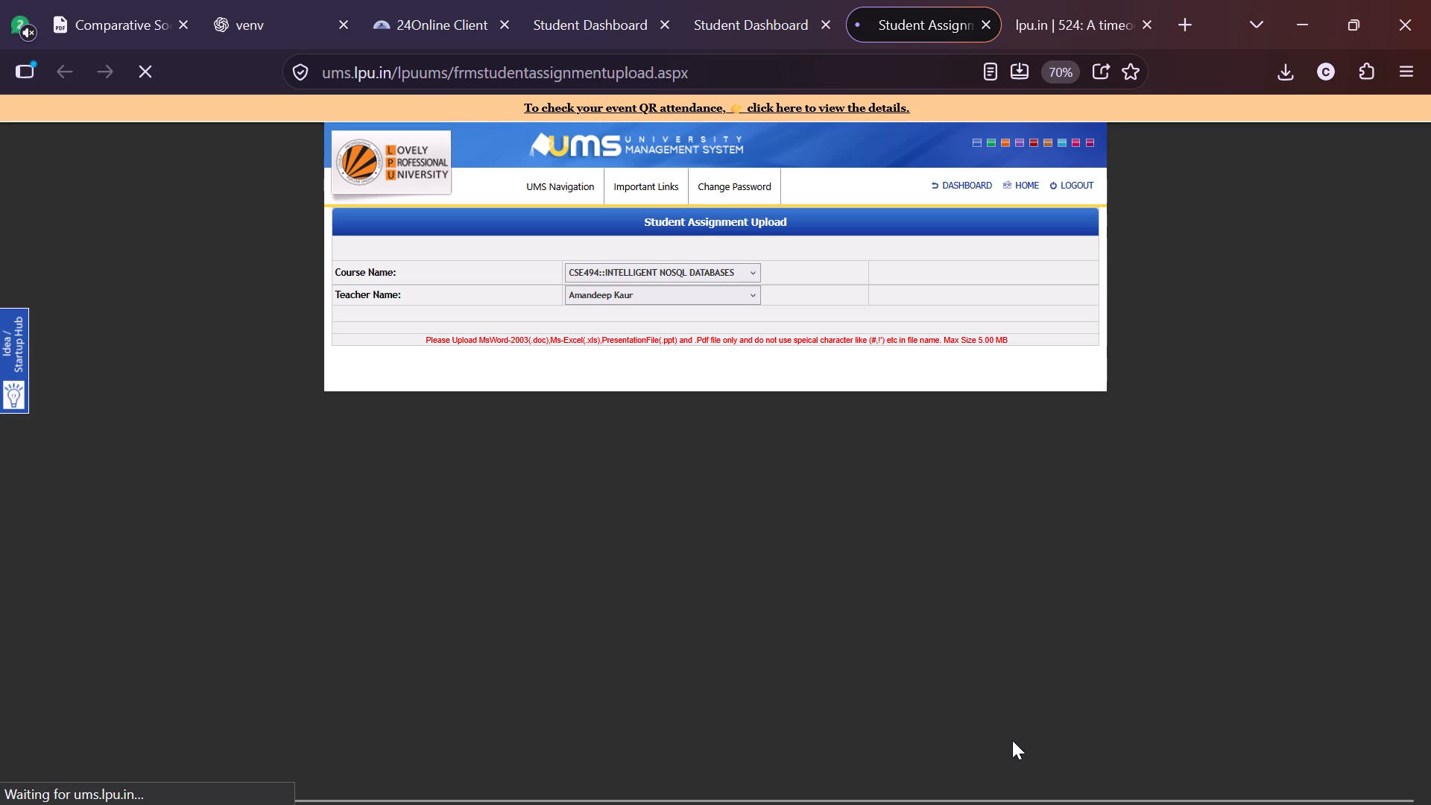
pyautogui.click(666, 277)
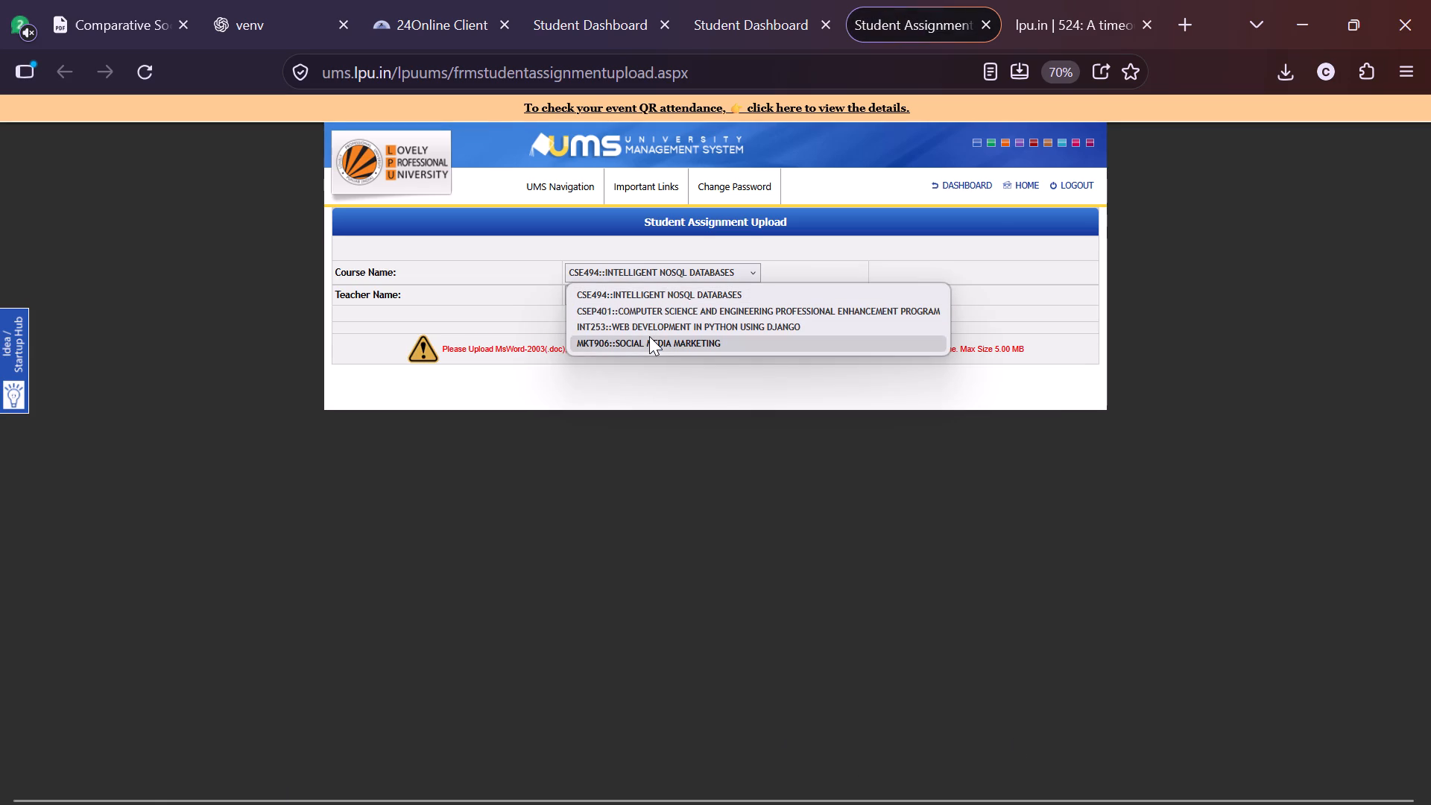
# Choose MKT906::SOCIAL MEDIA MARKETING as the course and select the assigned course teacher to list the assignment.
pyautogui.click(649, 336)
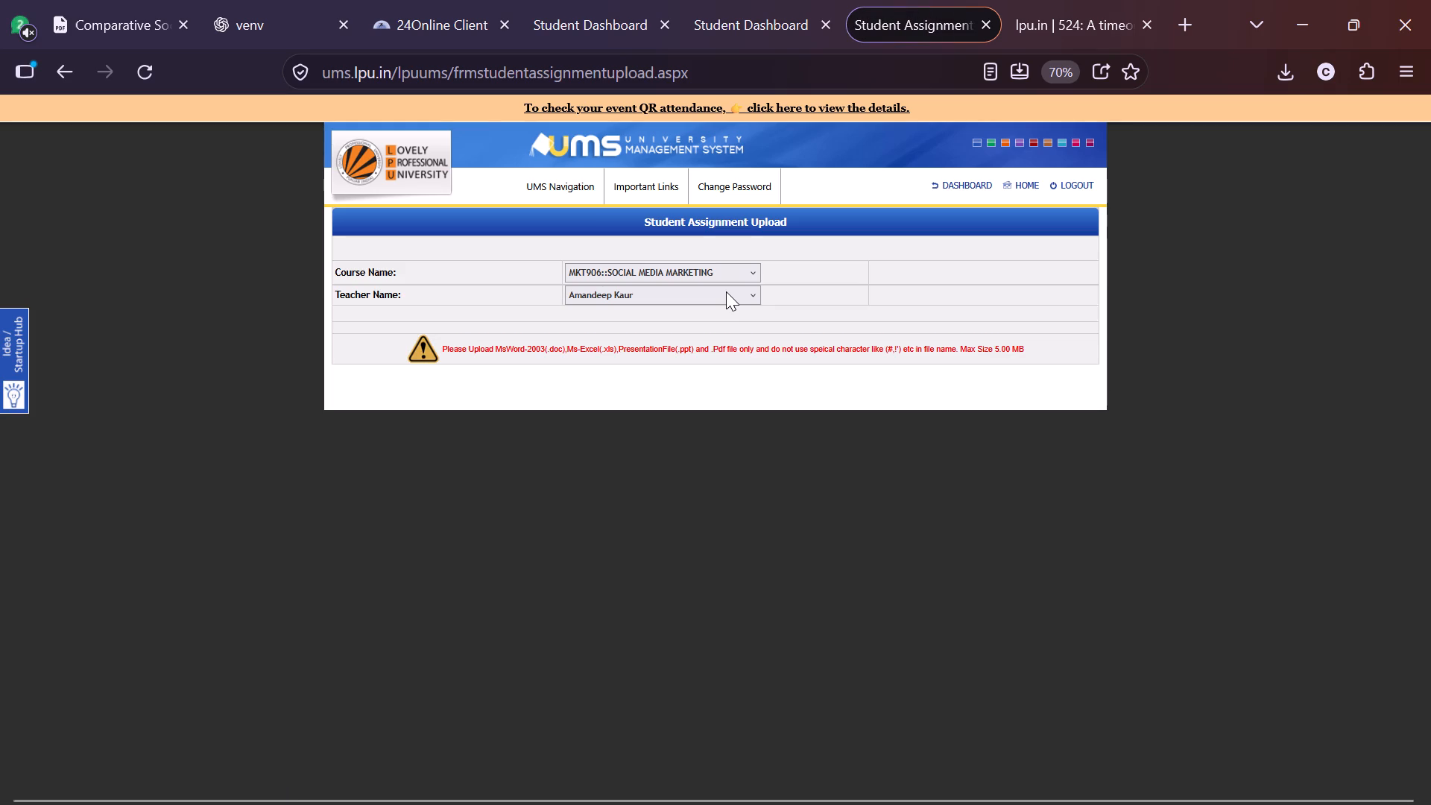
pyautogui.click(726, 291)
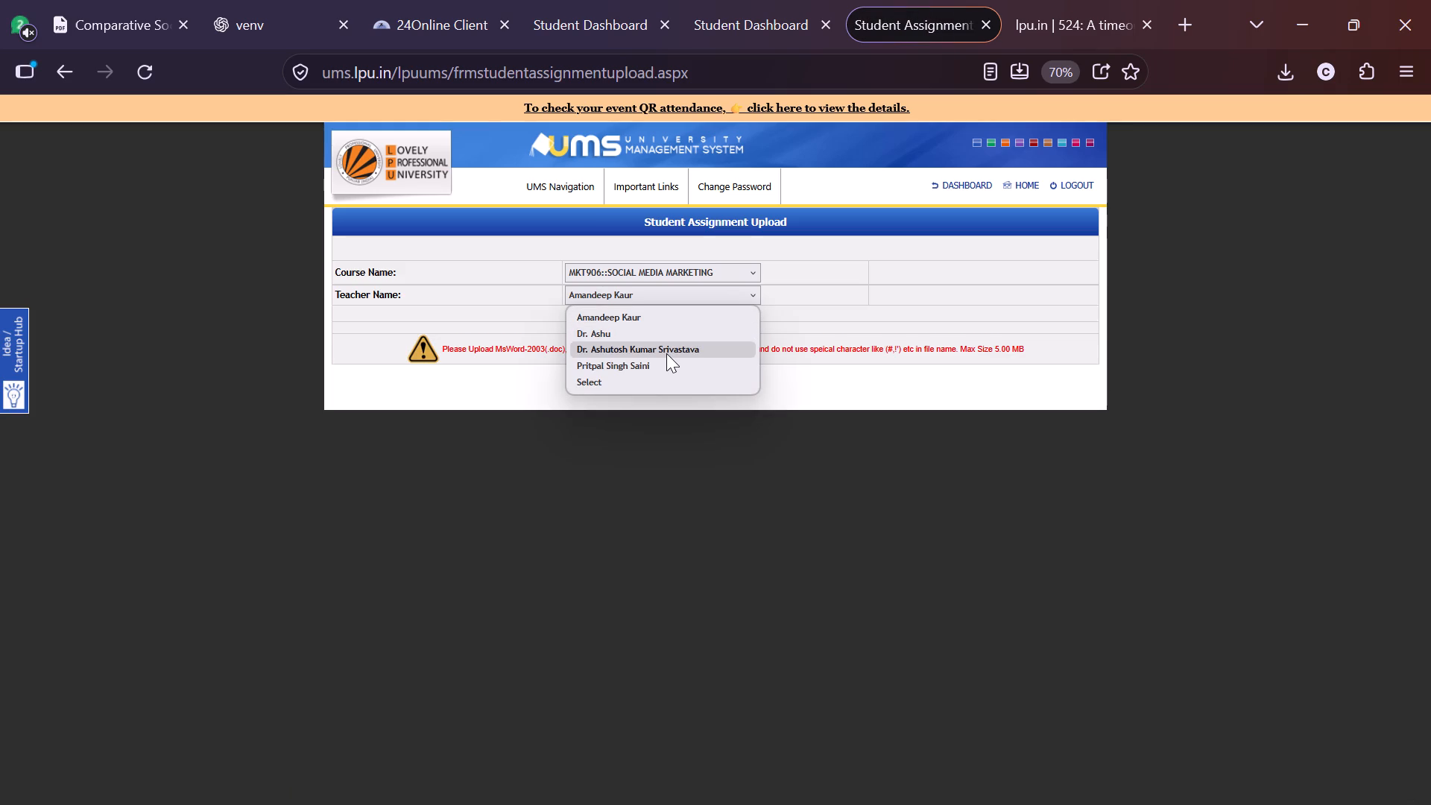
pyautogui.click(666, 353)
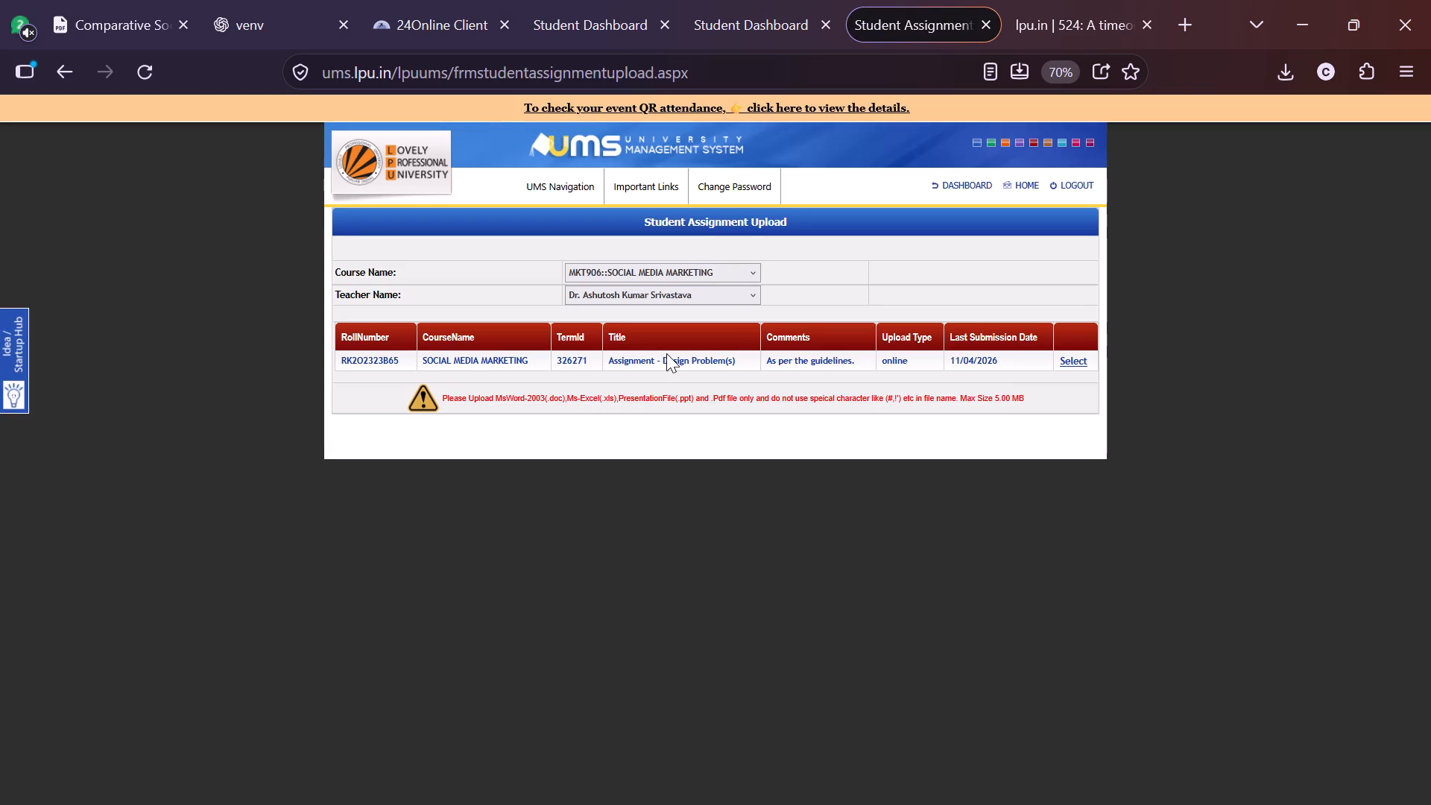
# Open the submission form for the Assignment - Design Problem(s) entry and start choosing the file to attach.
pyautogui.click(1080, 360)
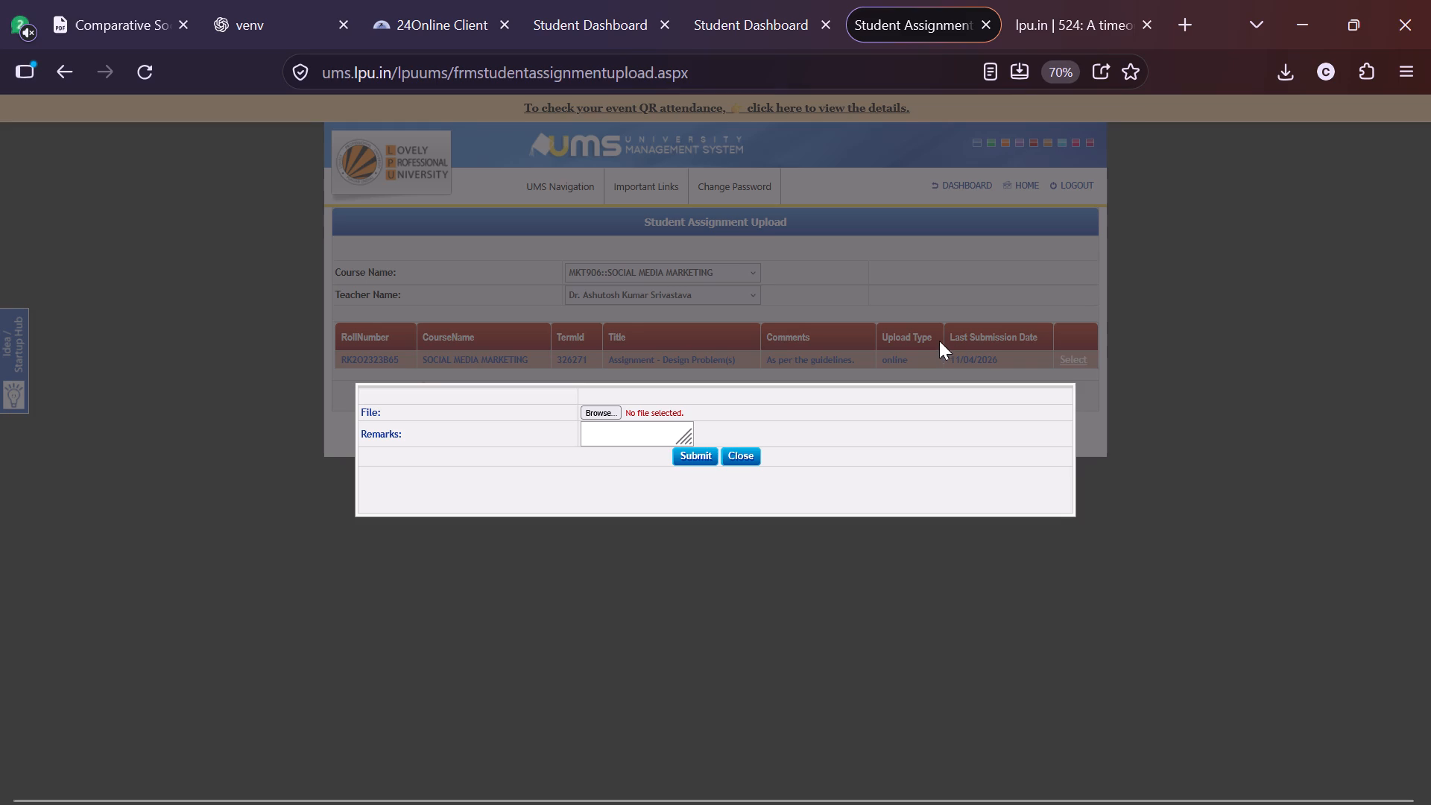
pyautogui.click(602, 409)
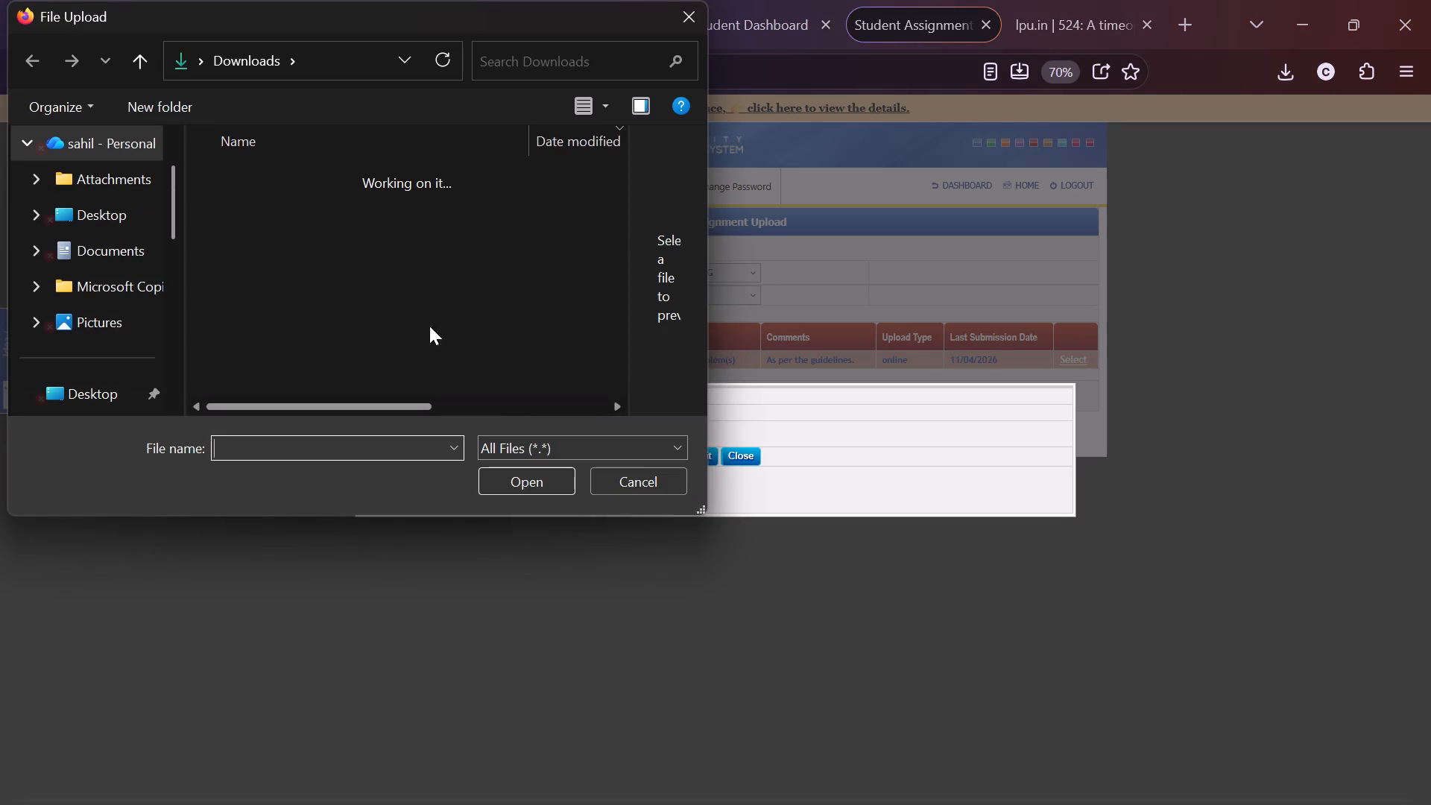
# Attach MKT906CA2.pdf from the Downloads folder as the assignment file.
pyautogui.click(363, 210)
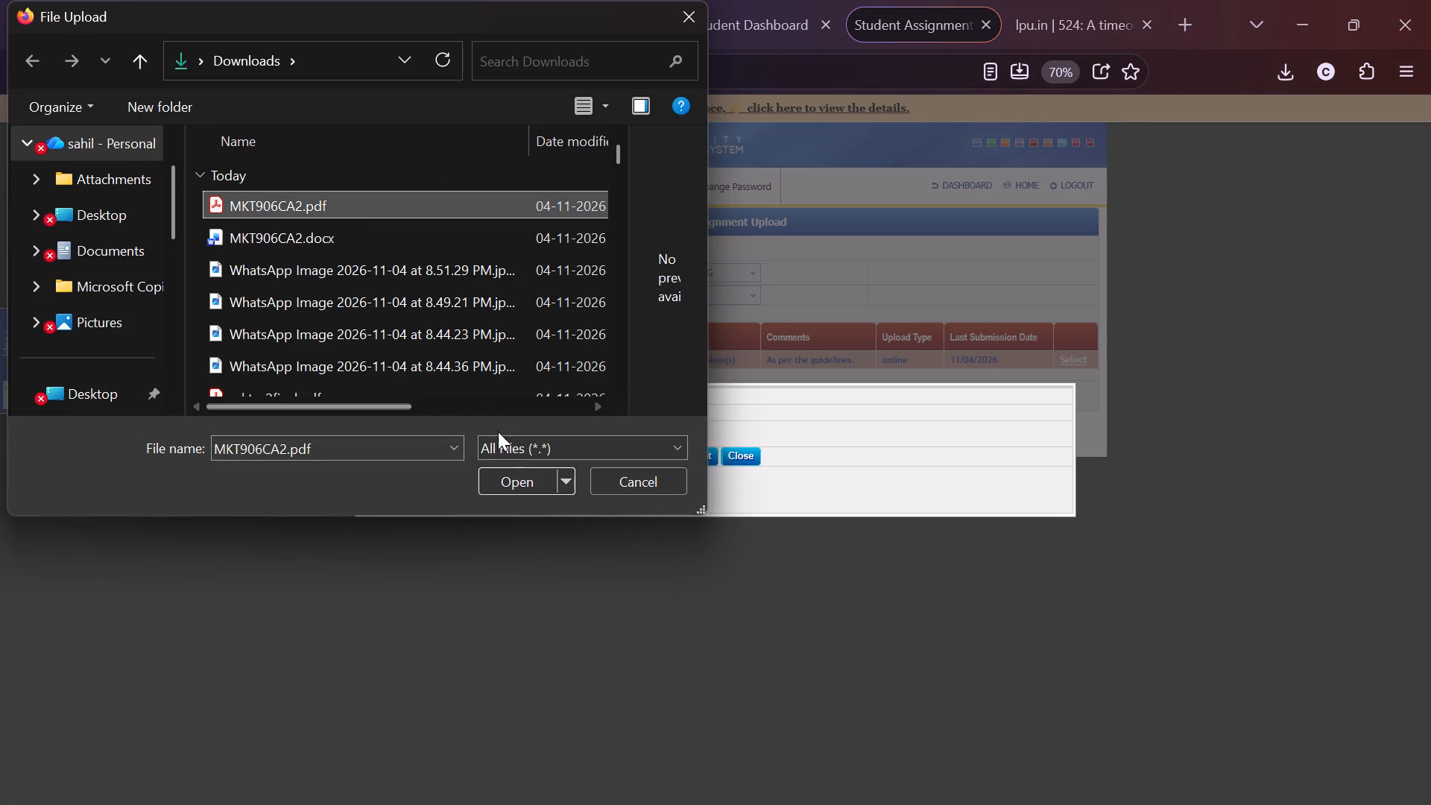
pyautogui.click(526, 479)
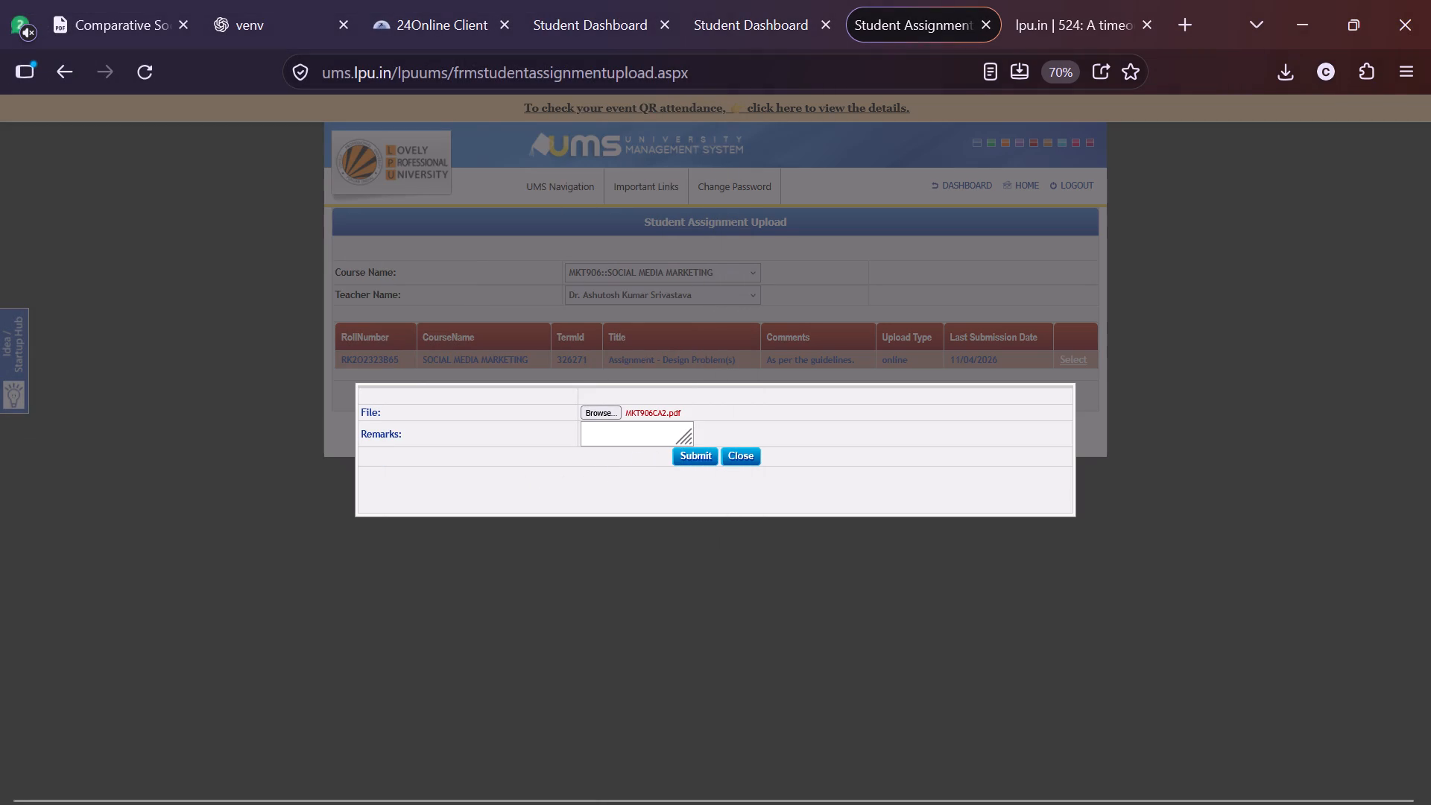
# Enter "Reg :" followed by the student registration number as the remarks and submit the assignment.
pyautogui.click(634, 438)
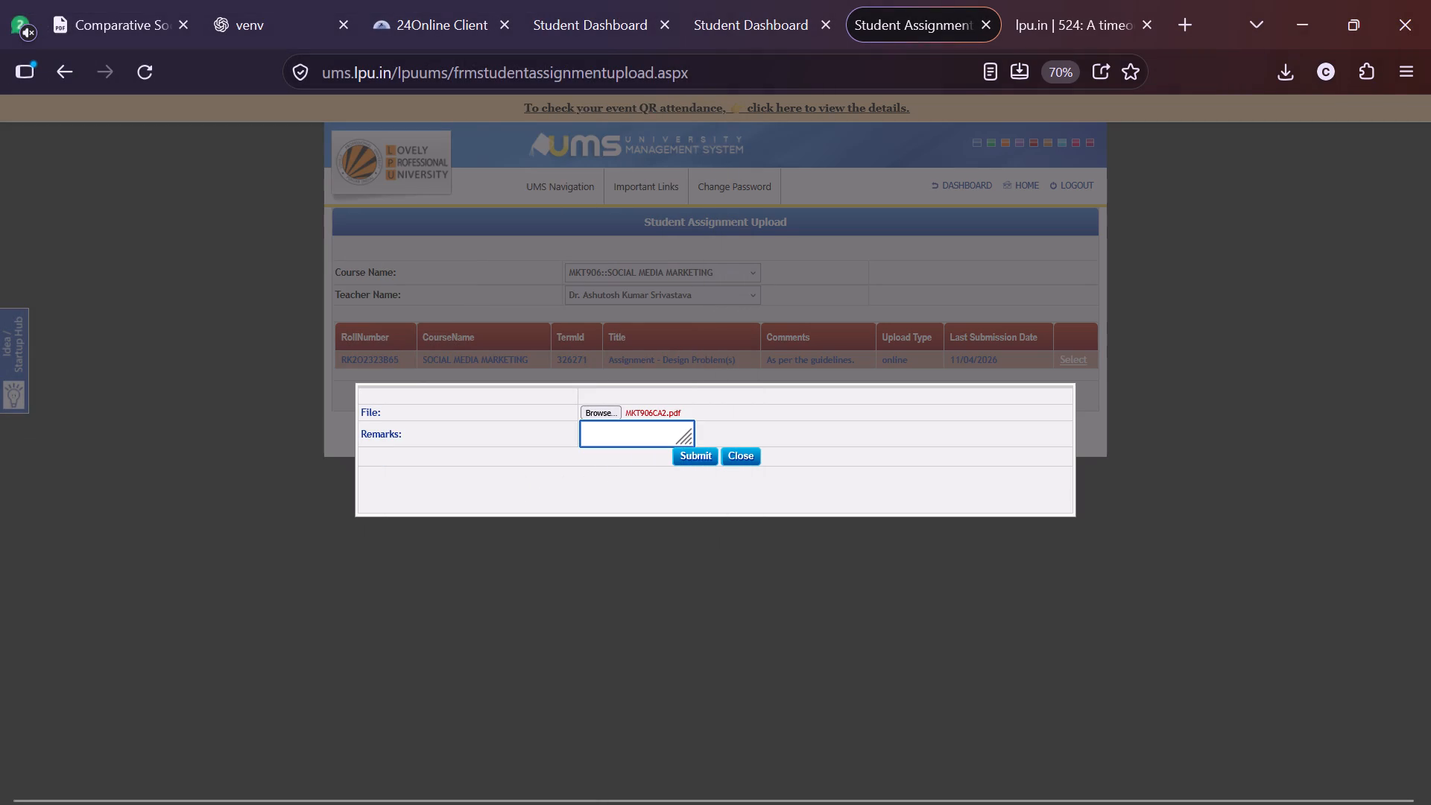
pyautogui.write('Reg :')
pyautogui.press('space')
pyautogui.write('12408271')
pyautogui.click(690, 449)
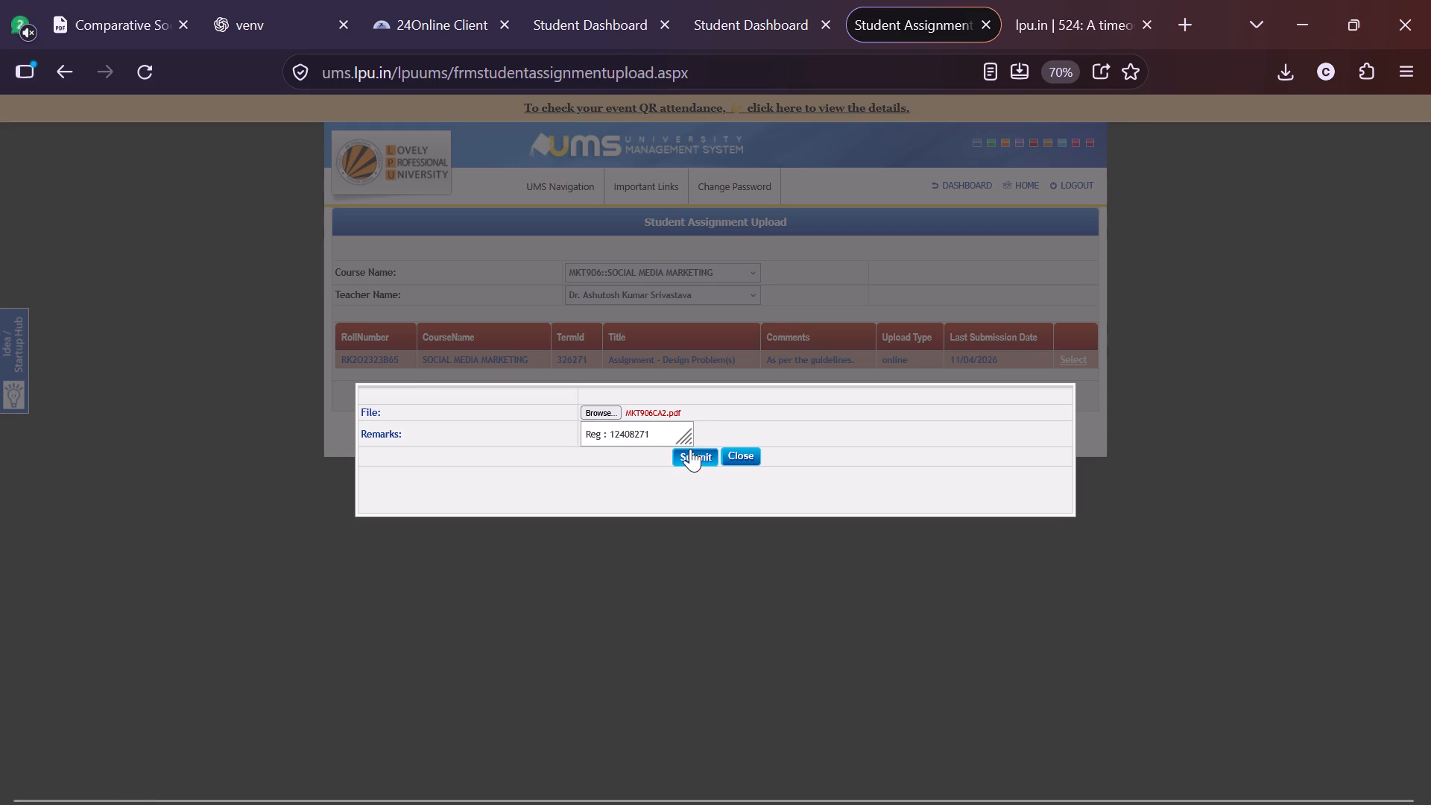
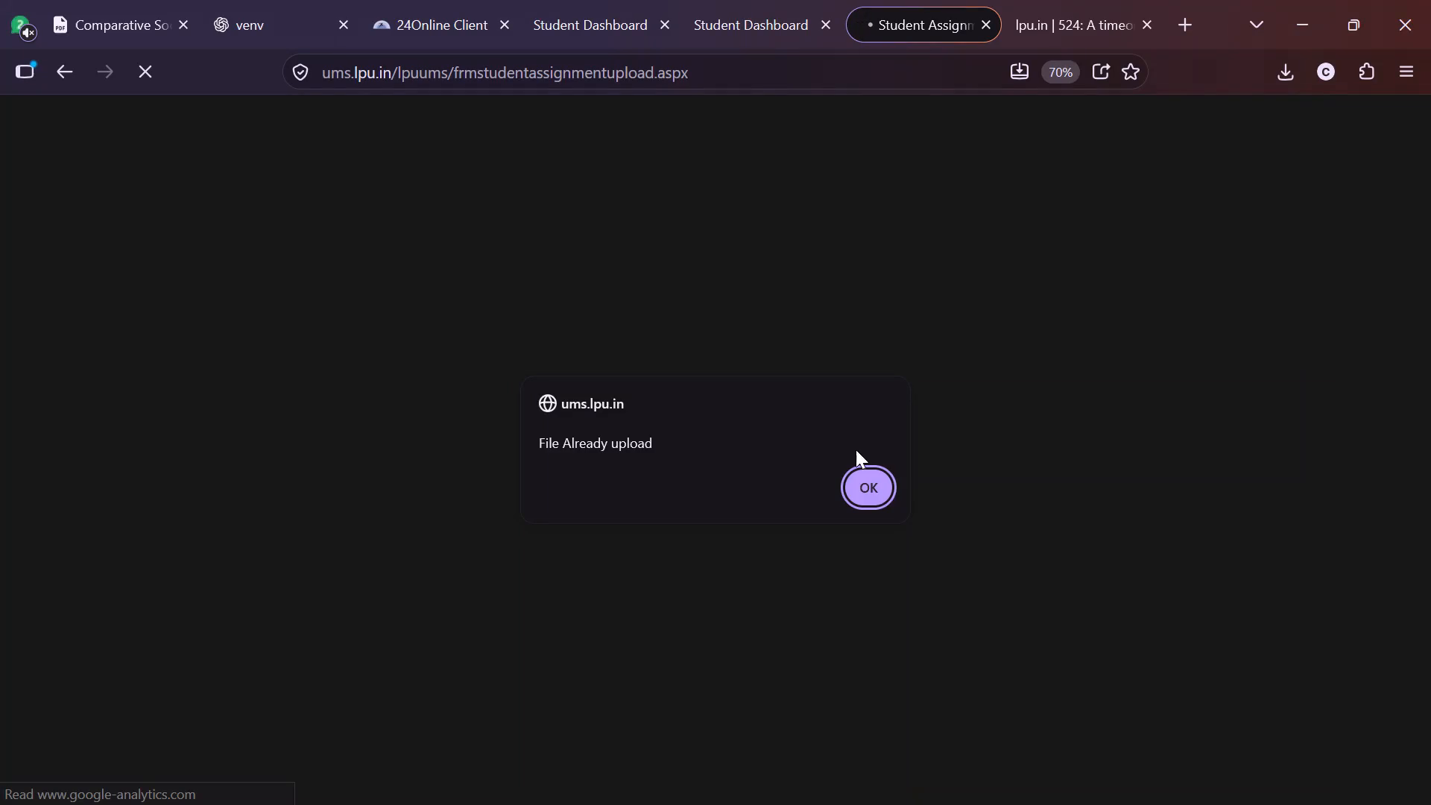
# Acknowledge the UMS upload alert and return to the Student Assignment Upload page for MKT906.
pyautogui.click(867, 483)
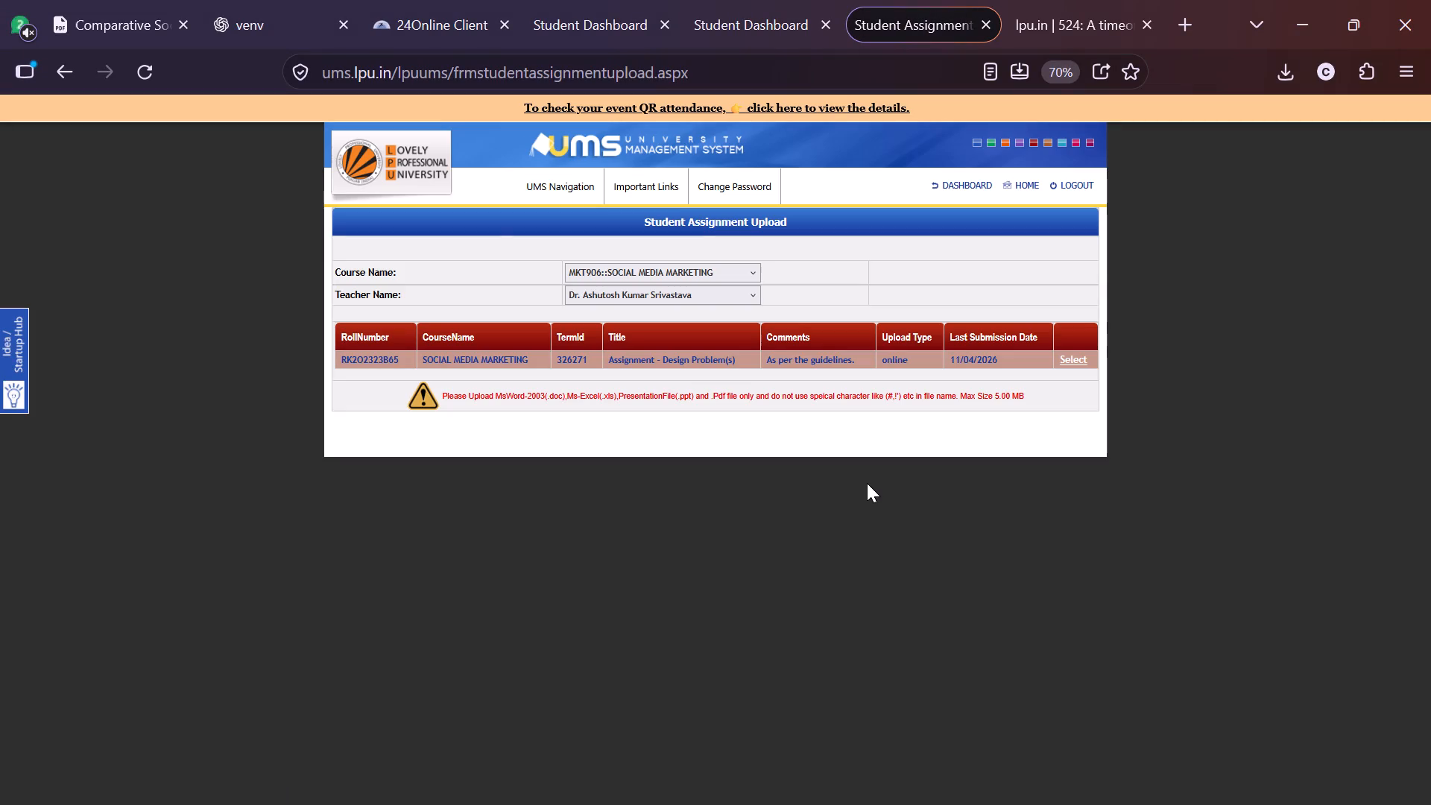